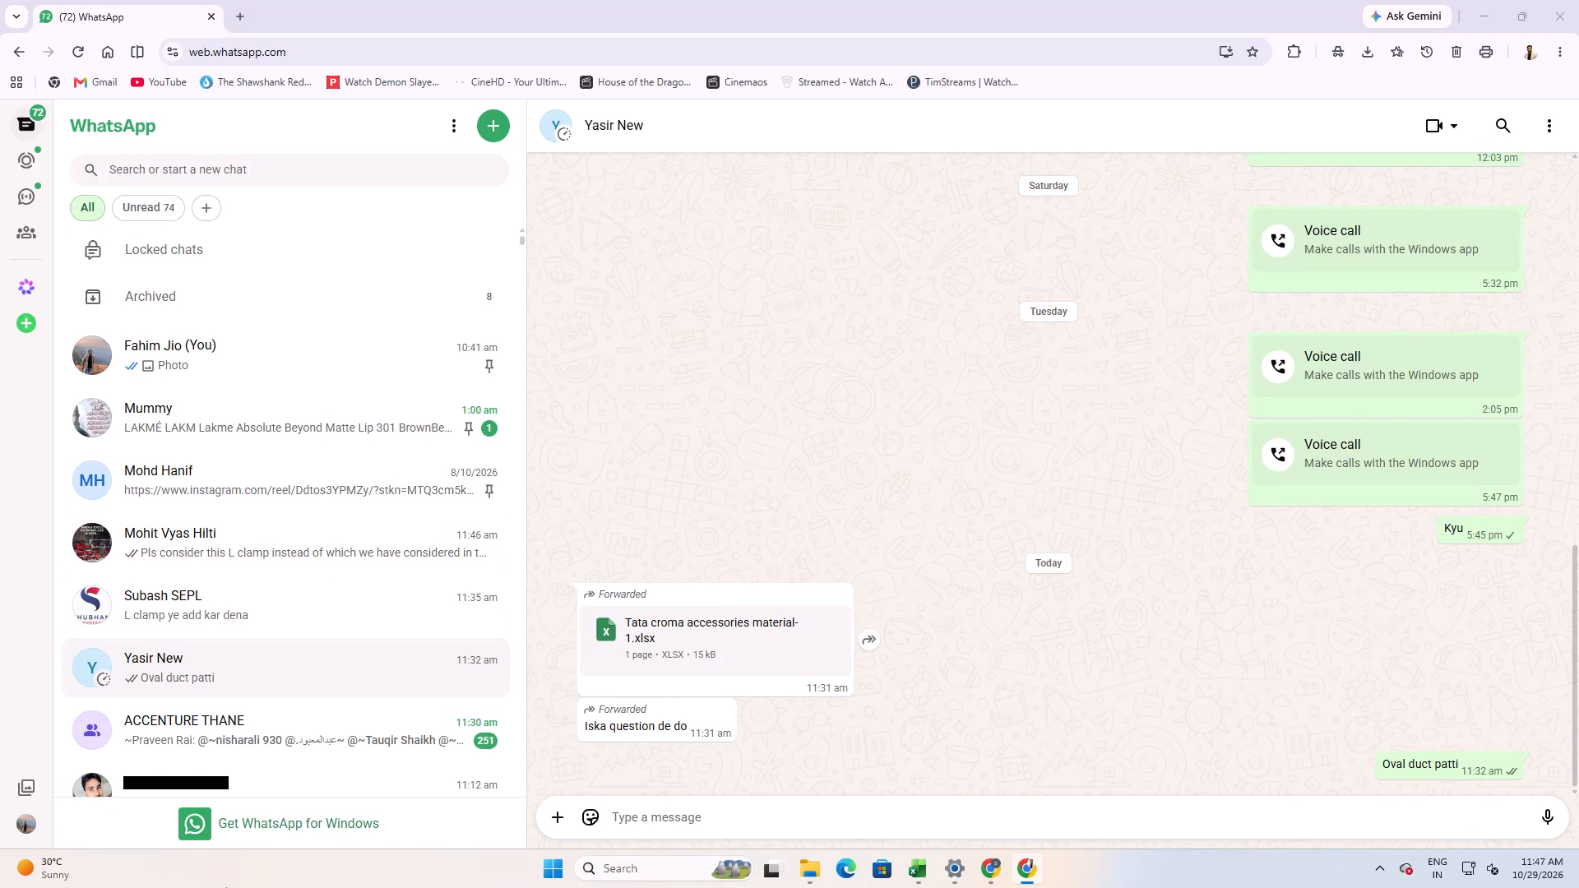
# Switch to the Ahemdabad Expense.xlsx workbook in Excel and select the merged 8/10/2026 date cell in row 11.
pyautogui.hotkey('alt', 'Tab')
pyautogui.keyDown('alt'); pyautogui.click(548, 436); pyautogui.keyUp('alt')
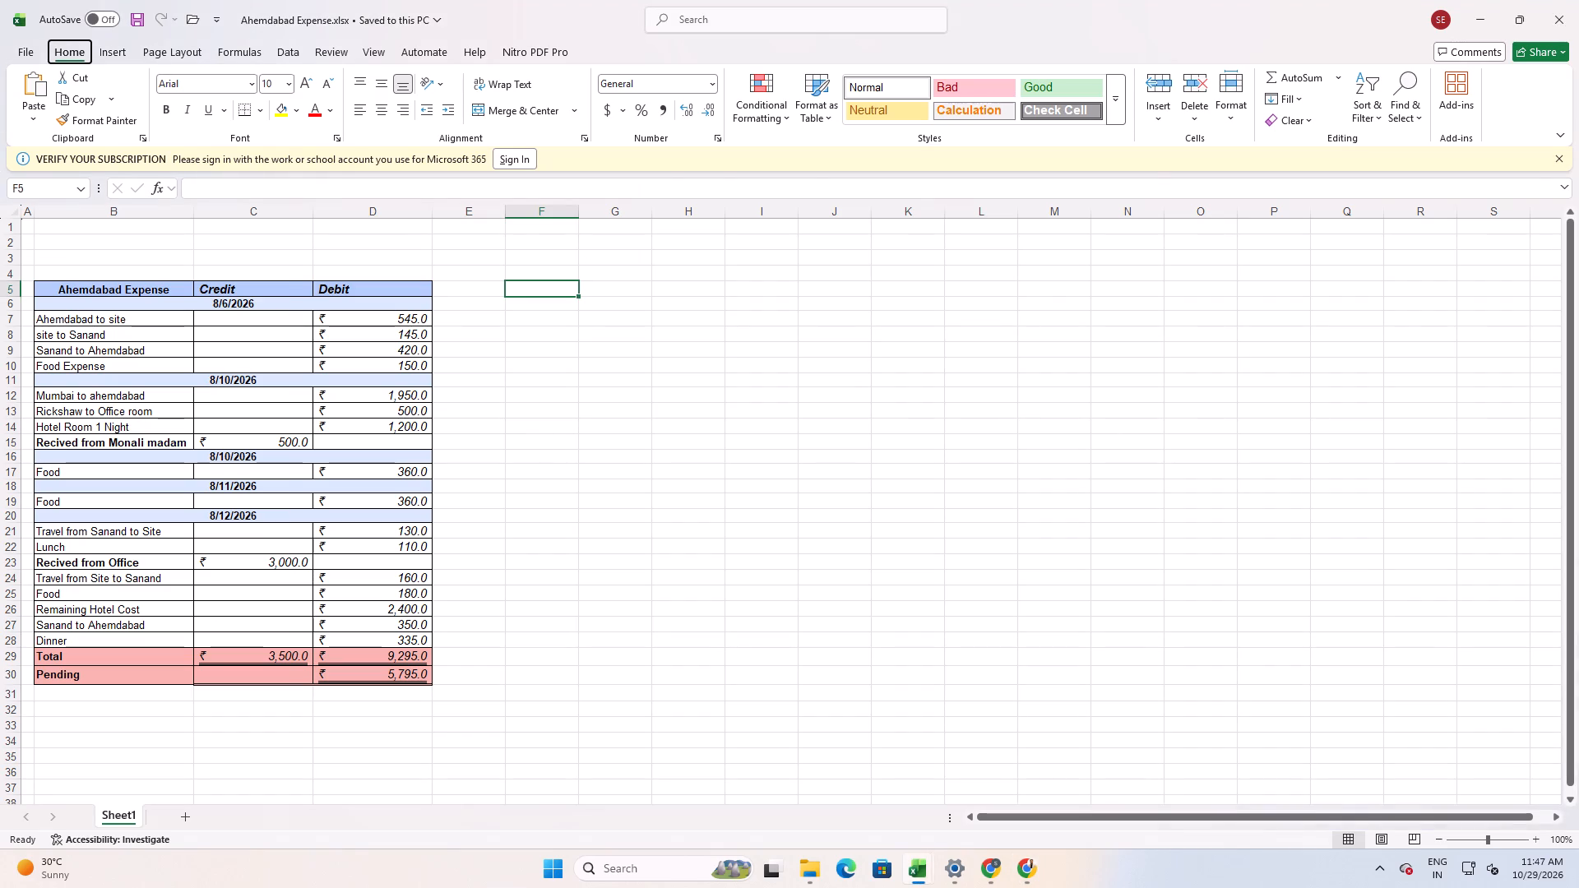
pyautogui.click(284, 381)
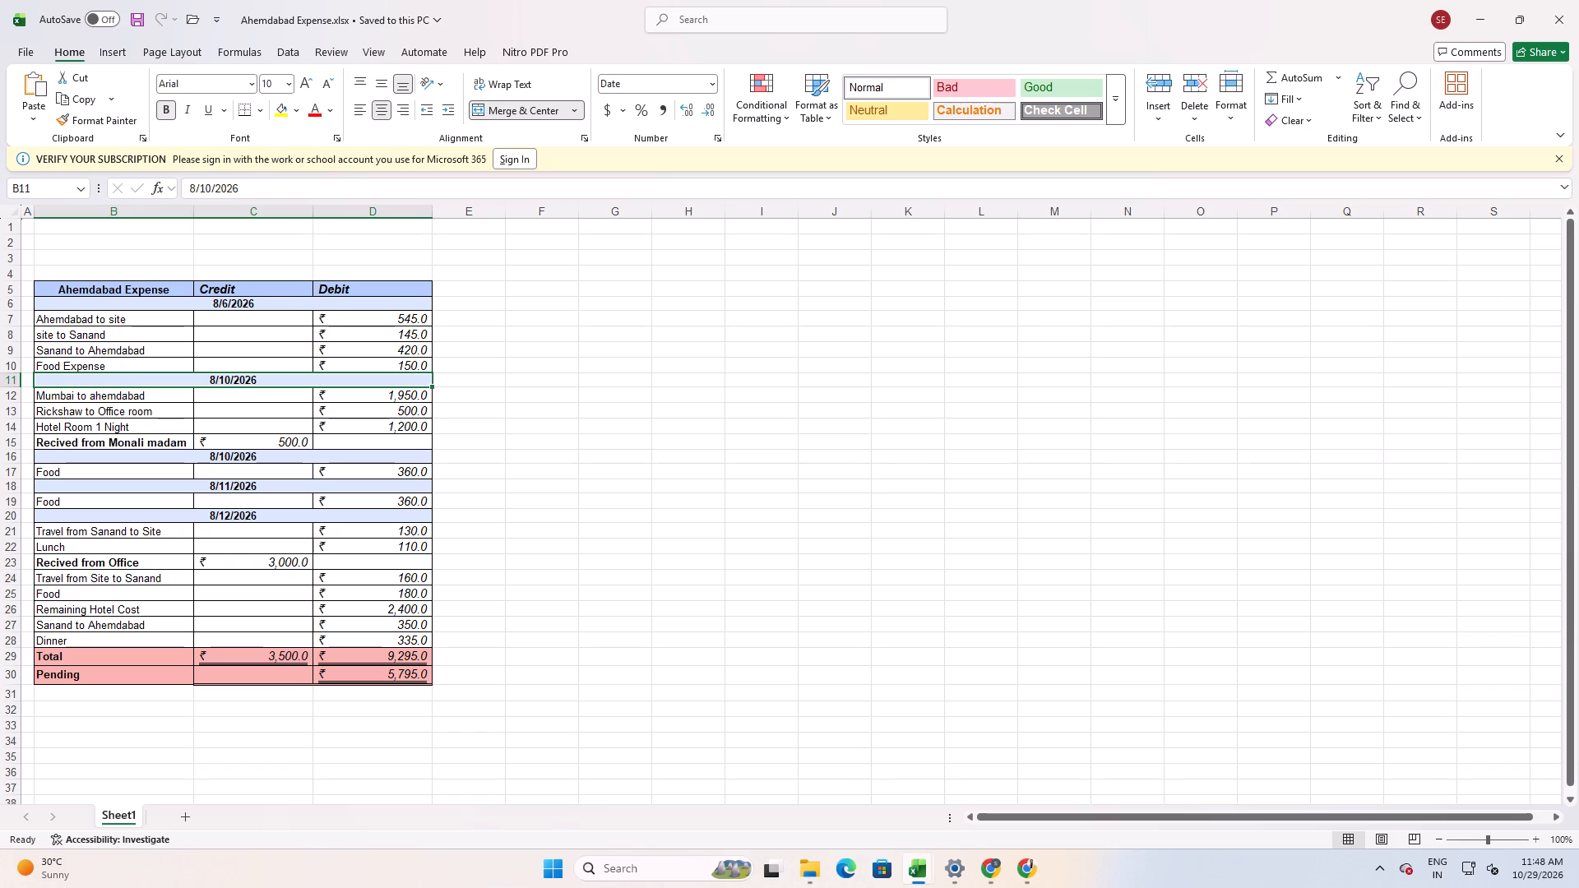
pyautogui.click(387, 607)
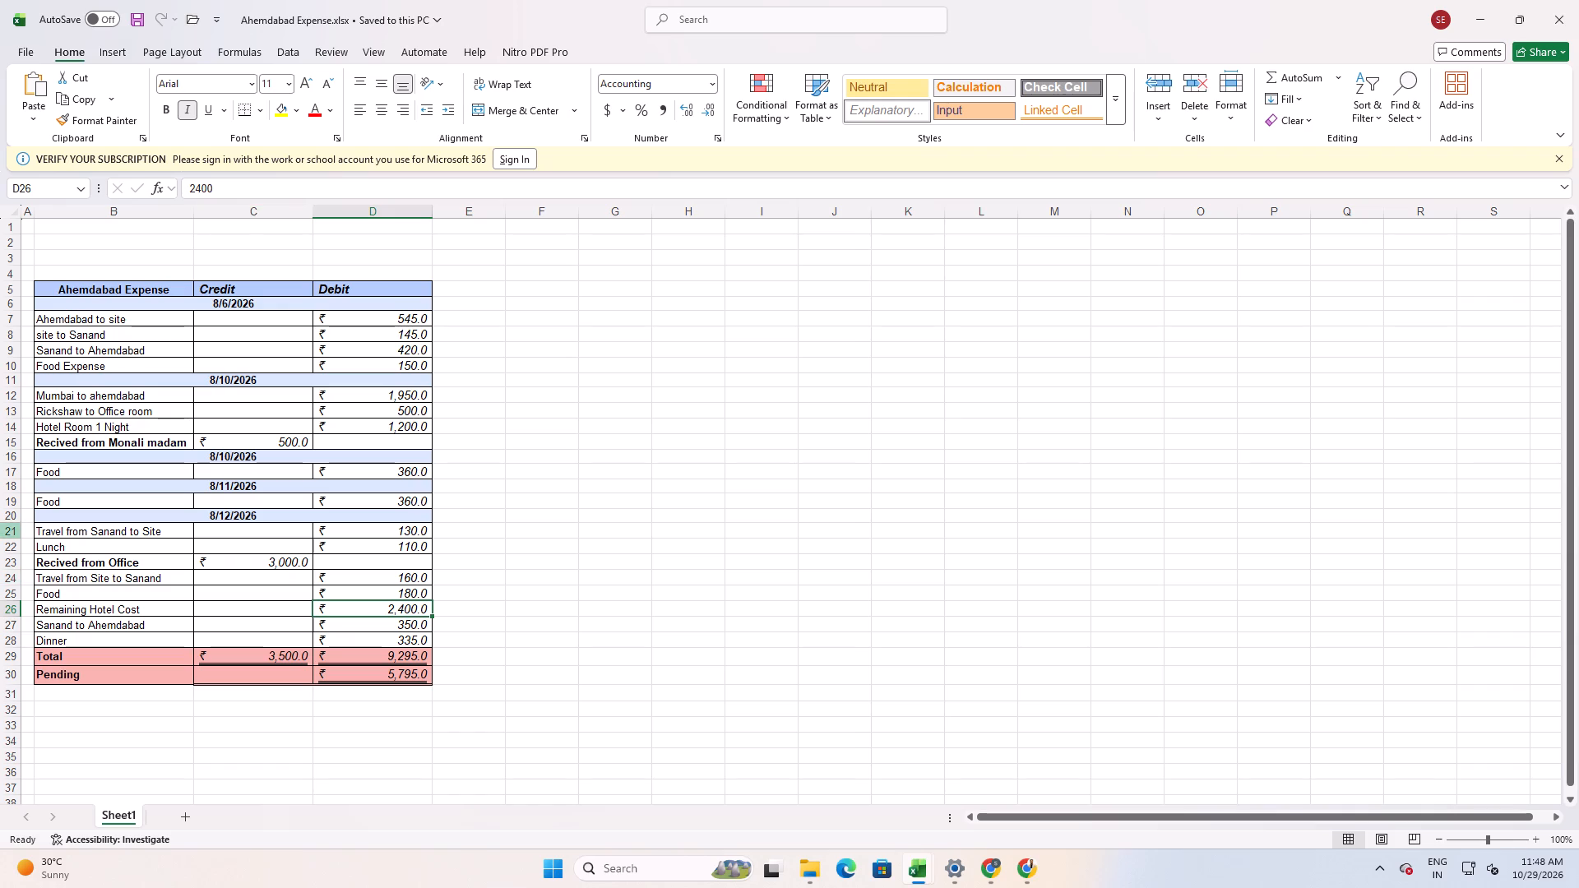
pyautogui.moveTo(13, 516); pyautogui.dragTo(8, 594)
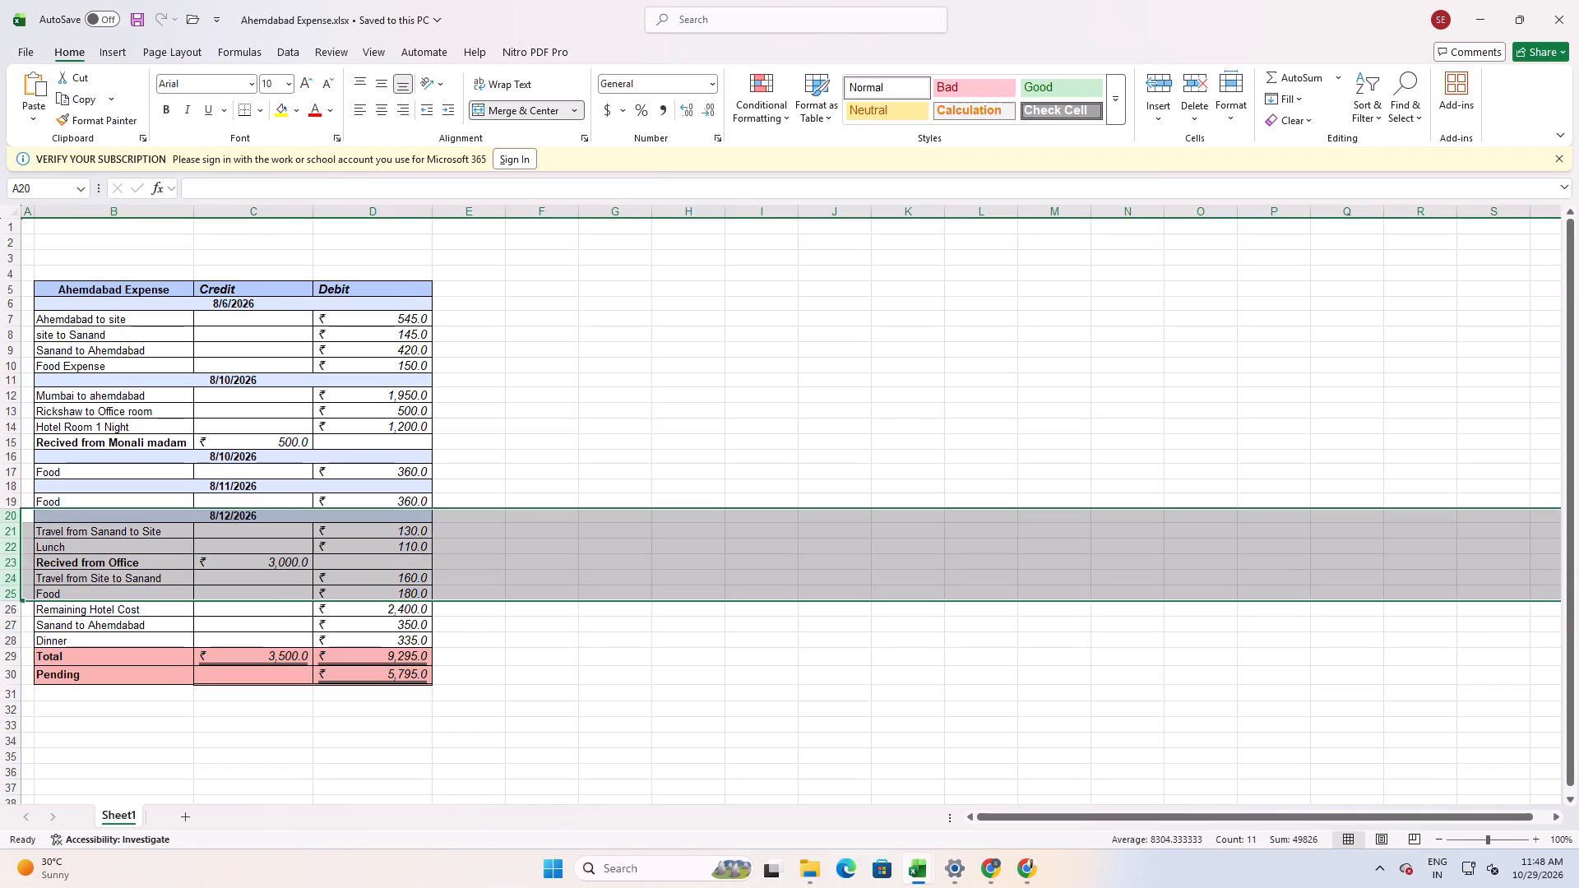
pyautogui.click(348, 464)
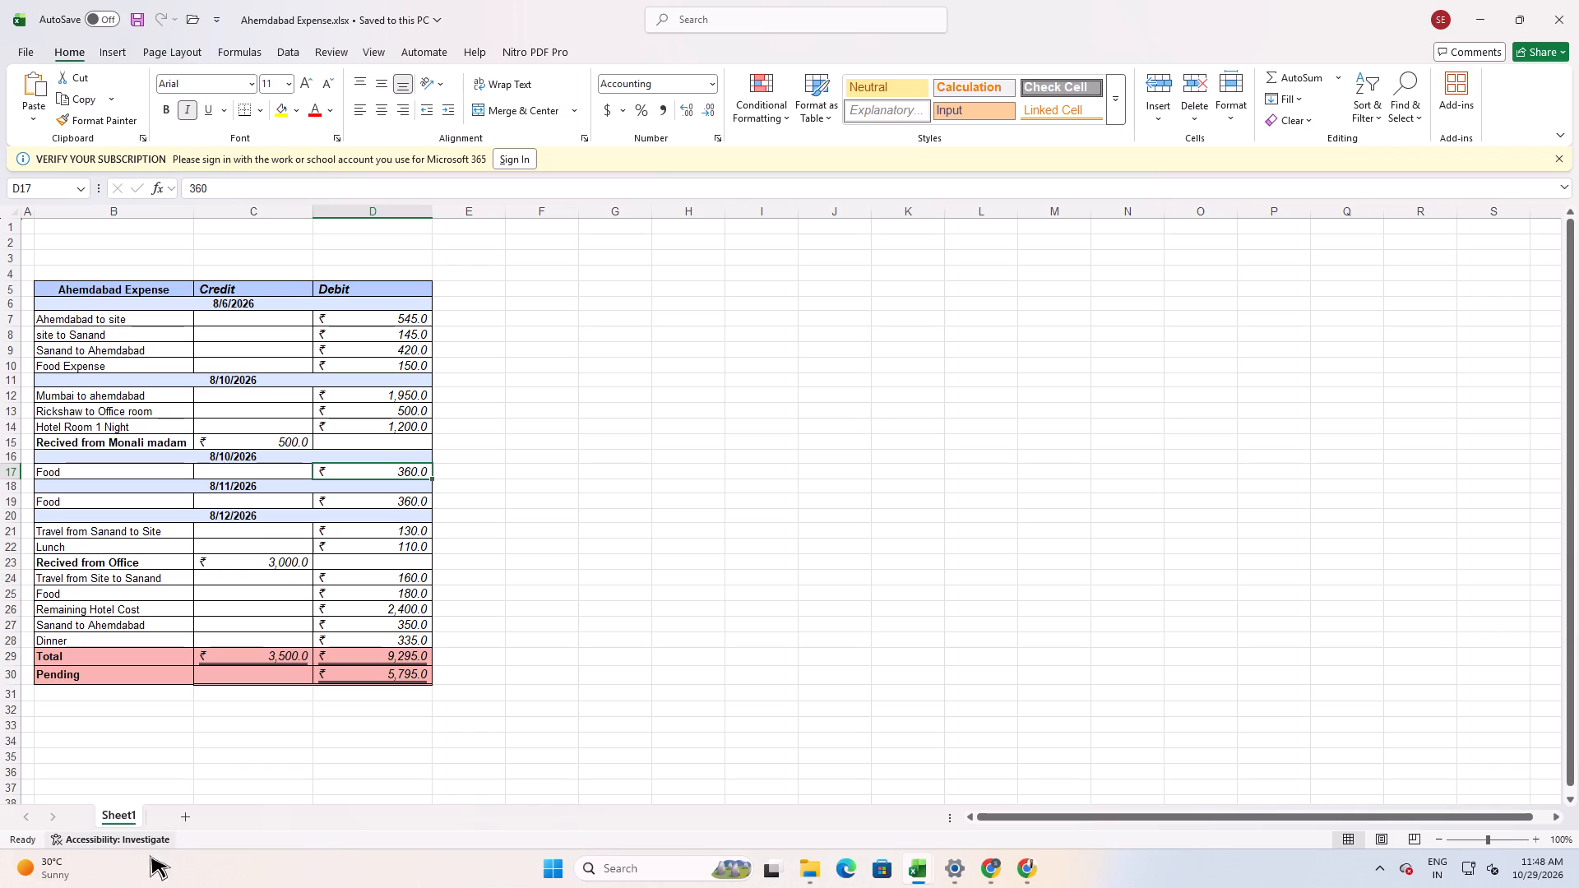
# Copy rows 20 to 30, from the 8/12/2026 heading through Pending, into a new worksheet starting at row 8.
pyautogui.moveTo(8, 514); pyautogui.dragTo(0, 659)
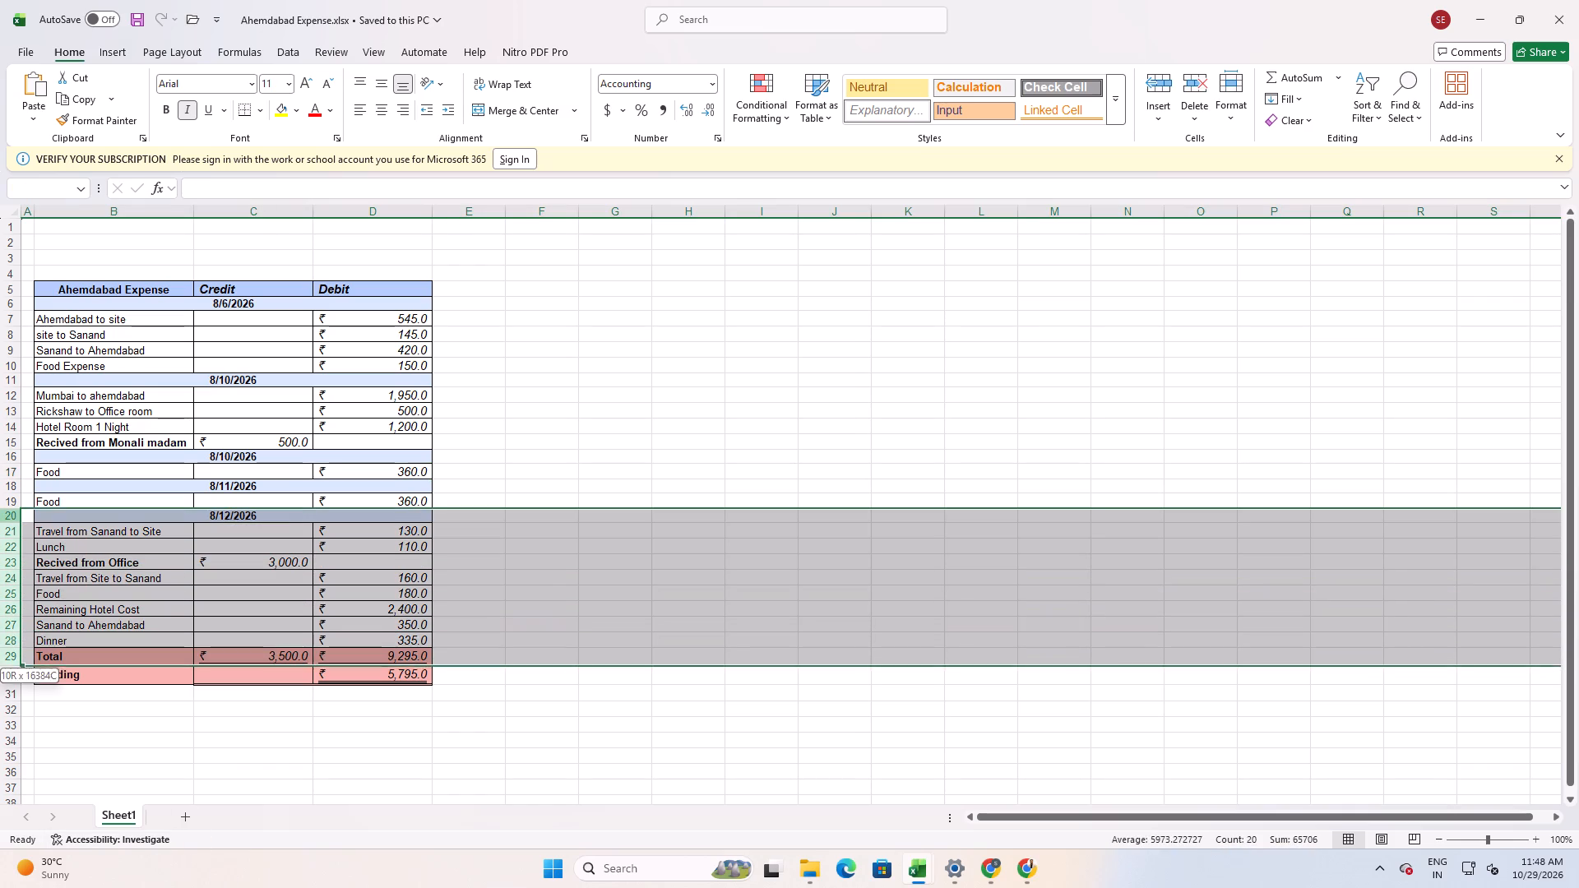
pyautogui.moveTo(0, 659); pyautogui.dragTo(0, 676)
pyautogui.hotkey('ctrl', 'c')
pyautogui.click(184, 812)
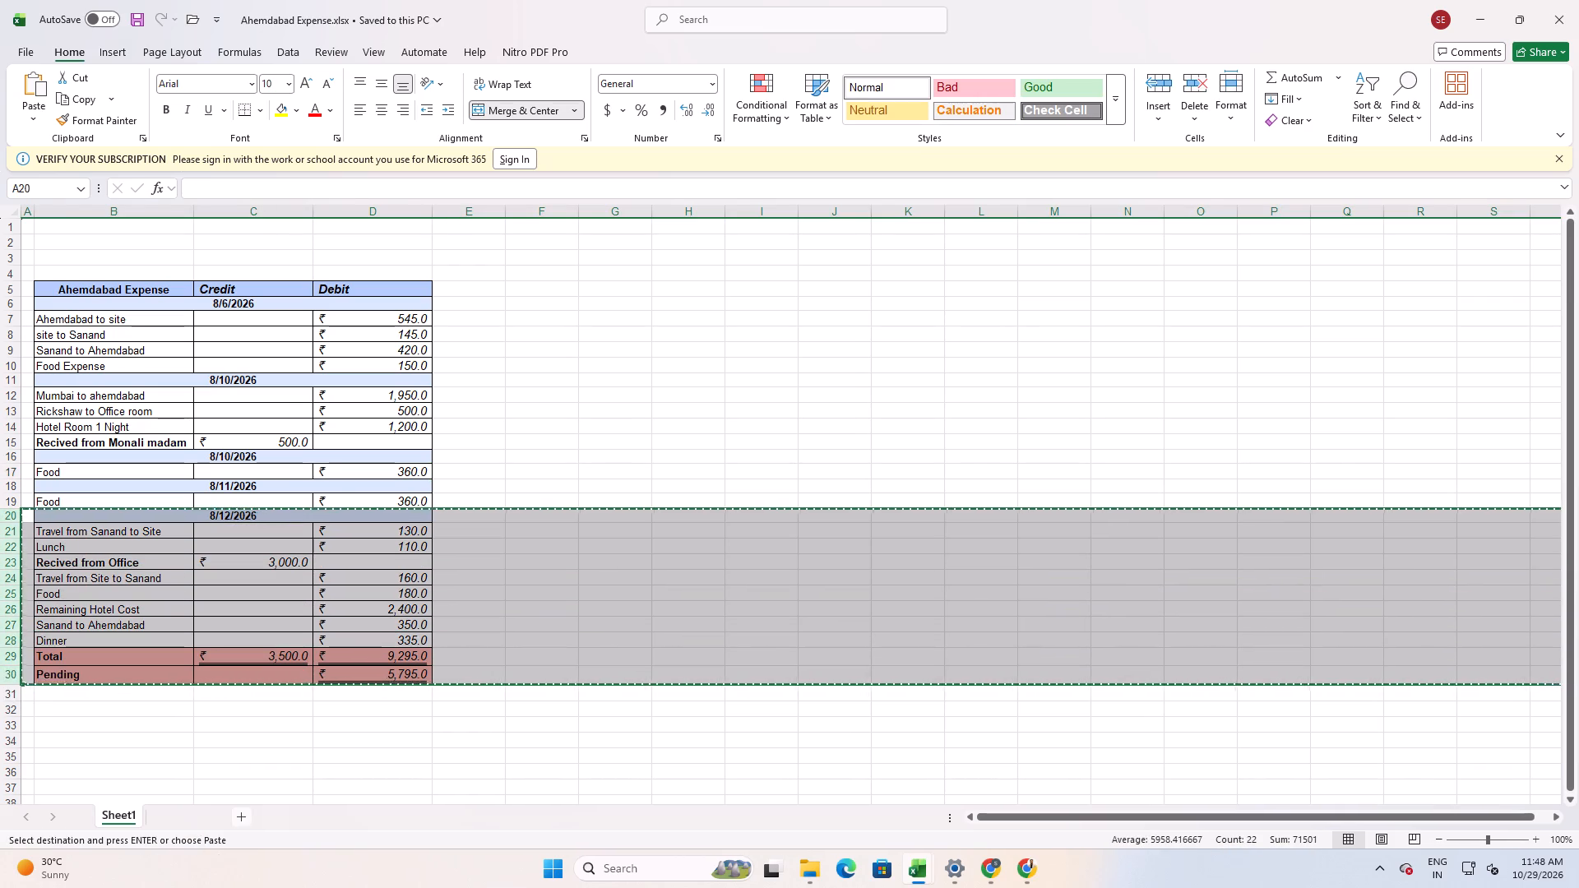
pyautogui.click(3, 324)
pyautogui.hotkey('ctrl', 'v')
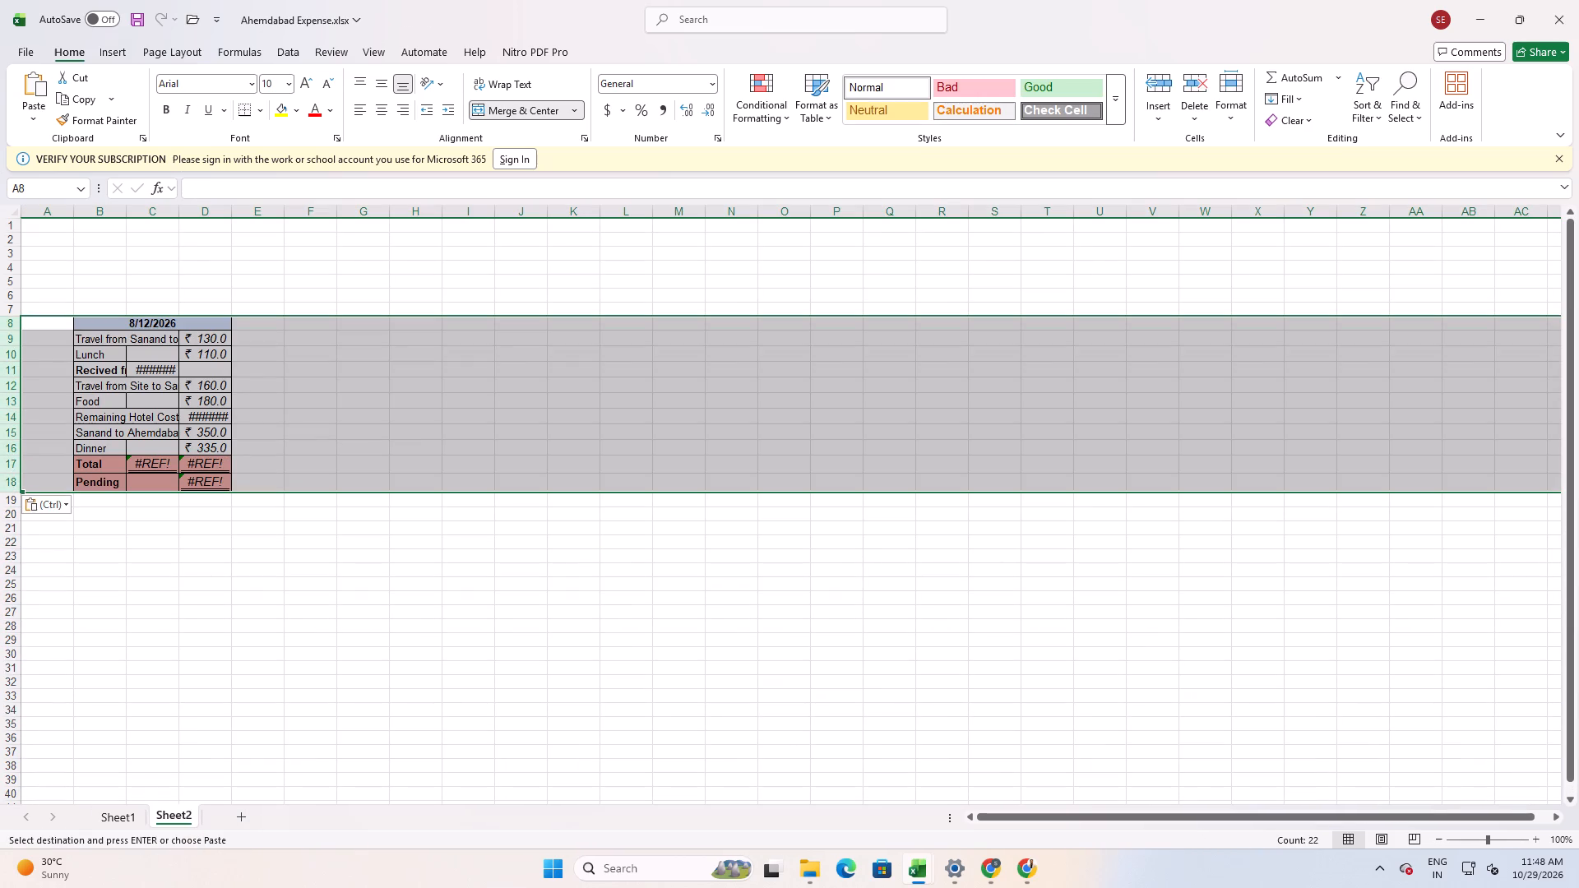
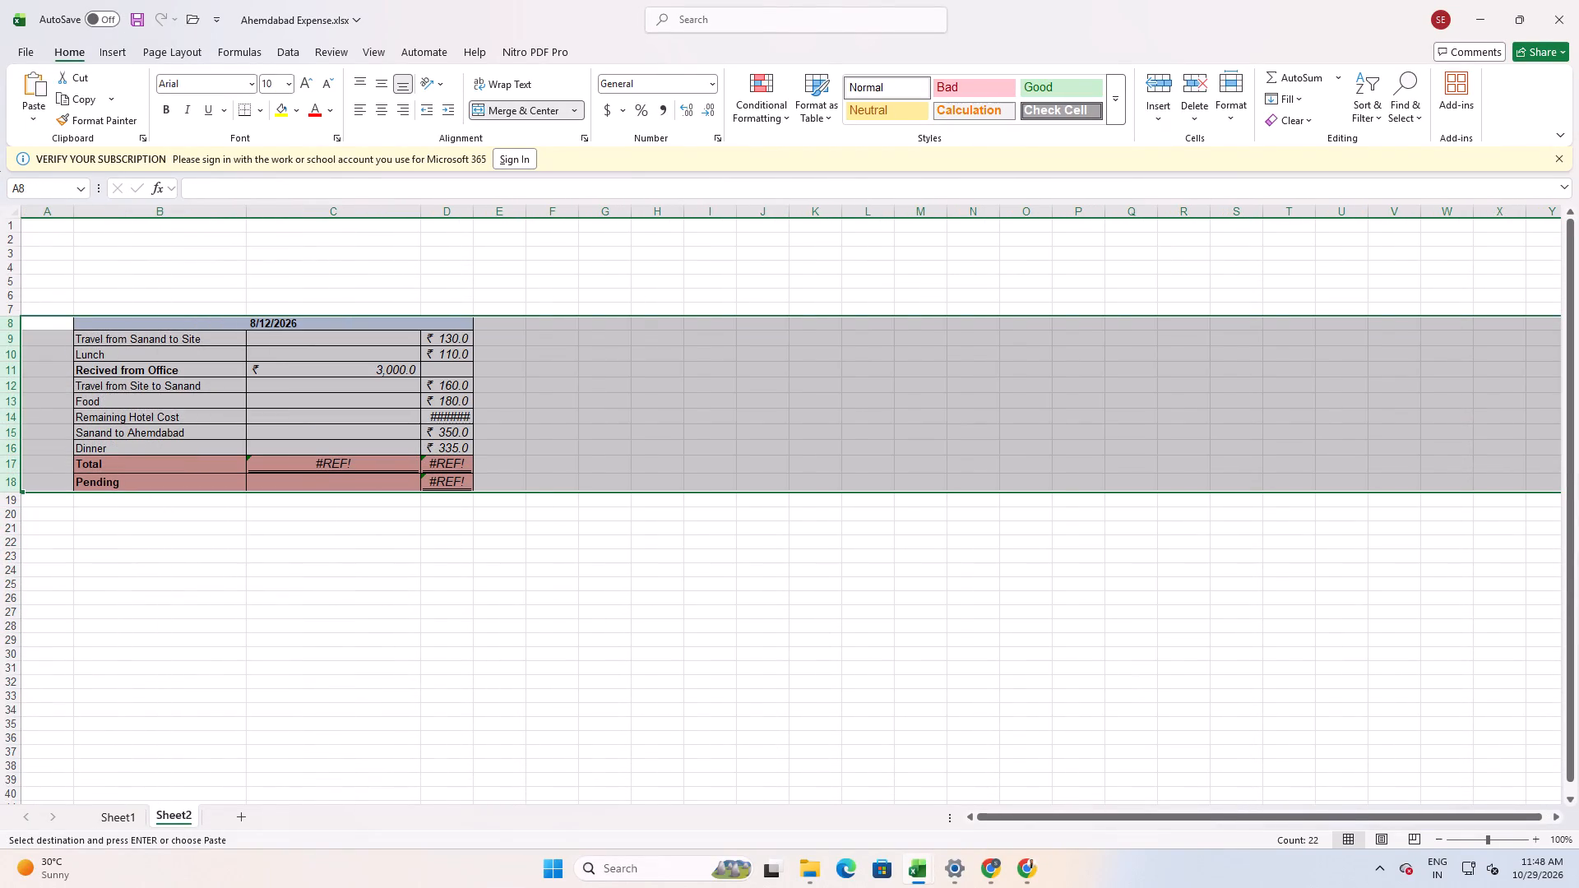
# Narrow columns B and C and widen column D on Sheet2 so the debit amounts fit.
pyautogui.moveTo(248, 212); pyautogui.dragTo(218, 230)
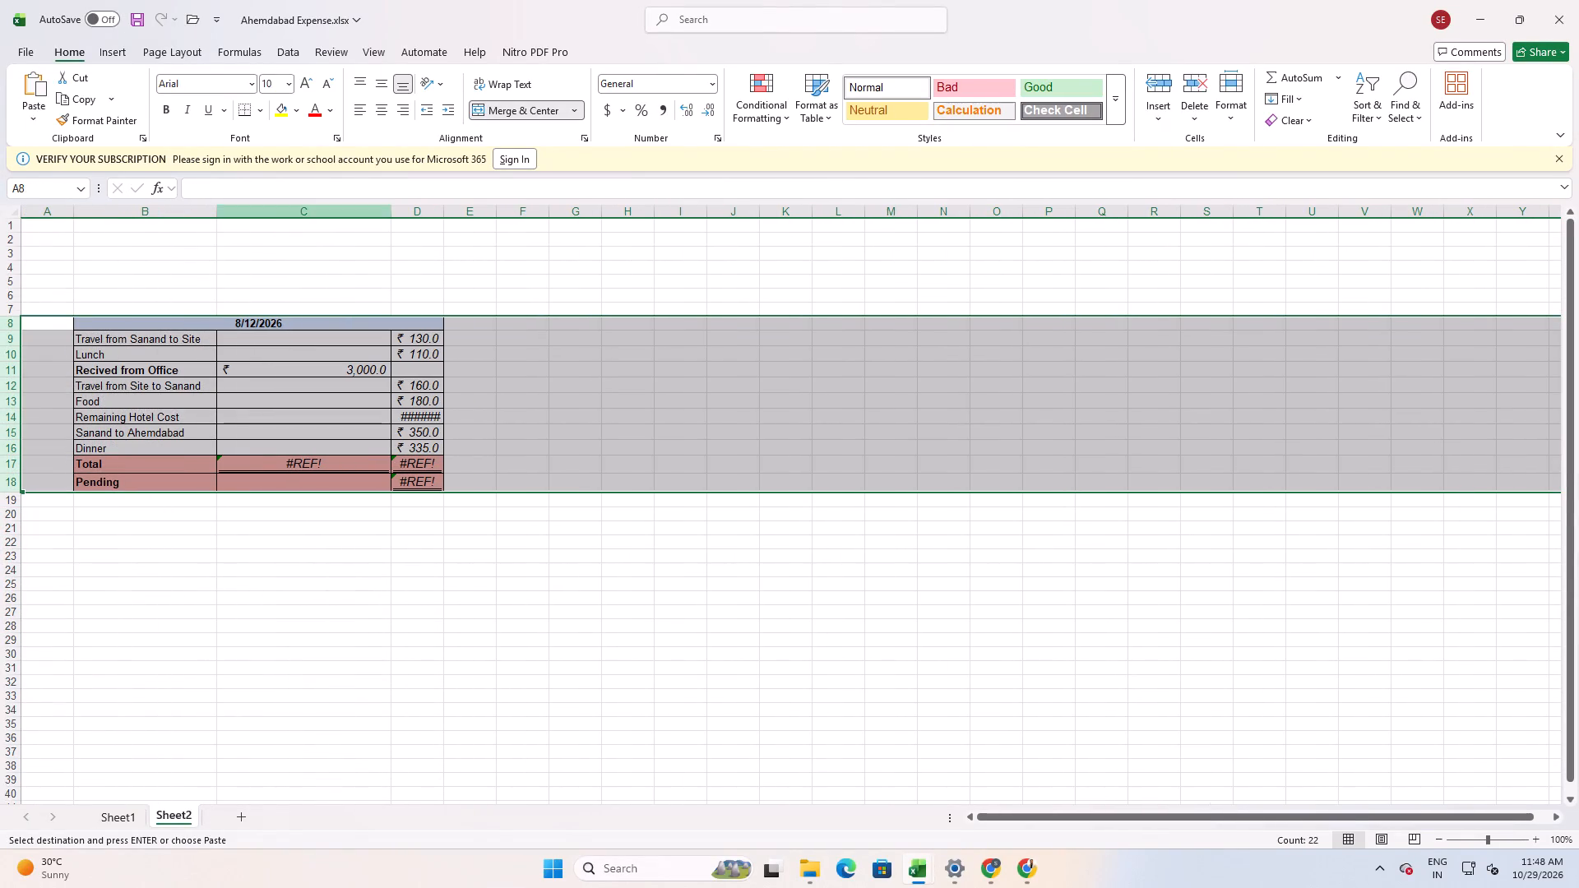
pyautogui.moveTo(390, 206); pyautogui.dragTo(302, 237)
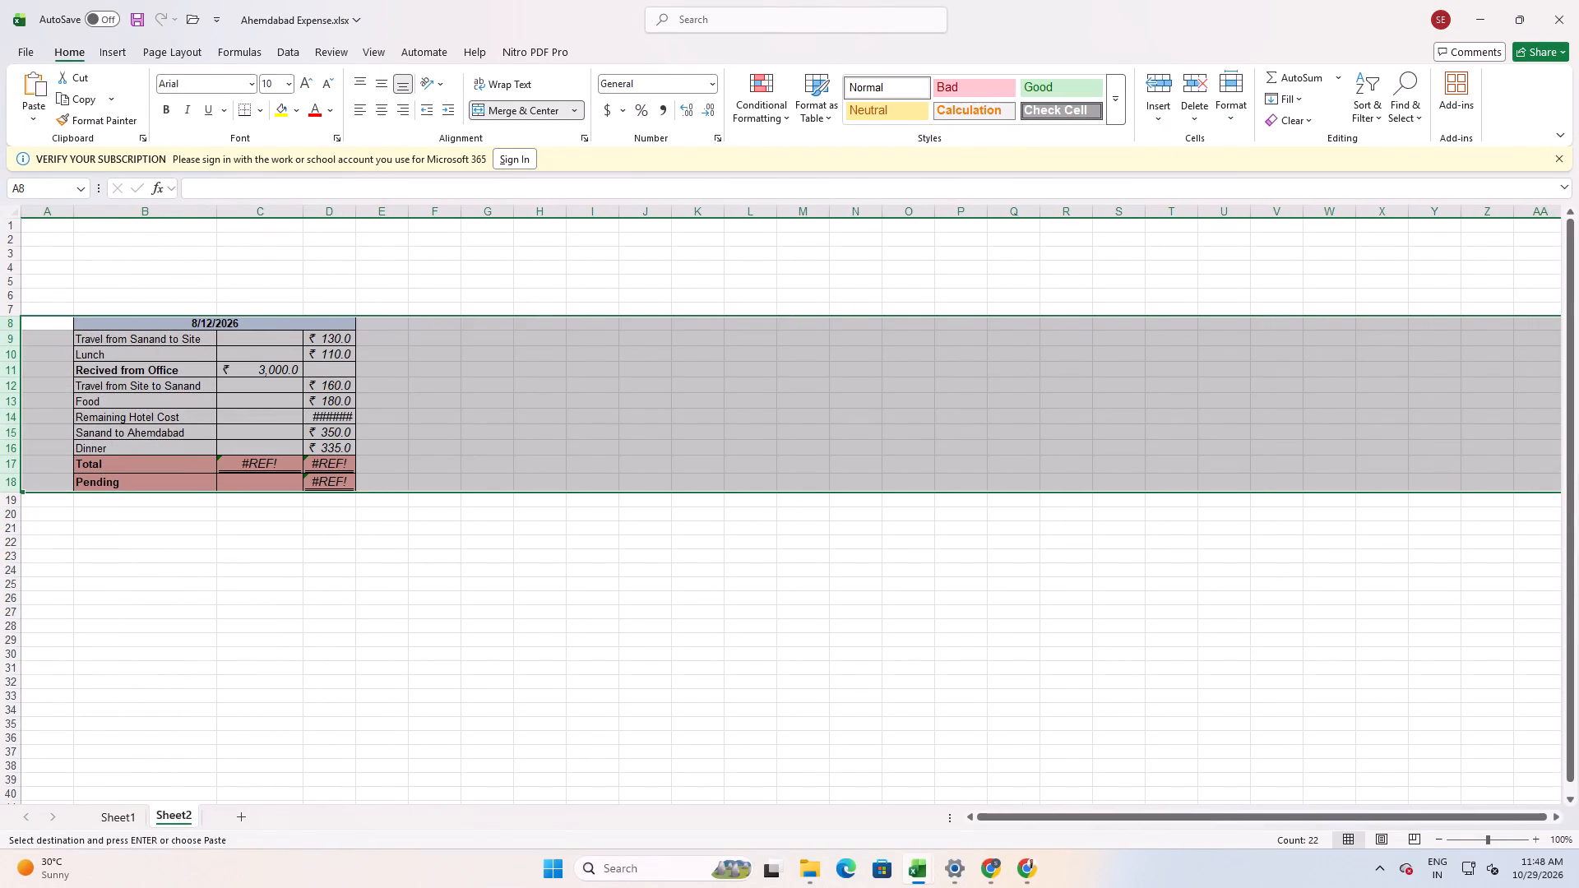
pyautogui.moveTo(355, 213); pyautogui.dragTo(410, 221)
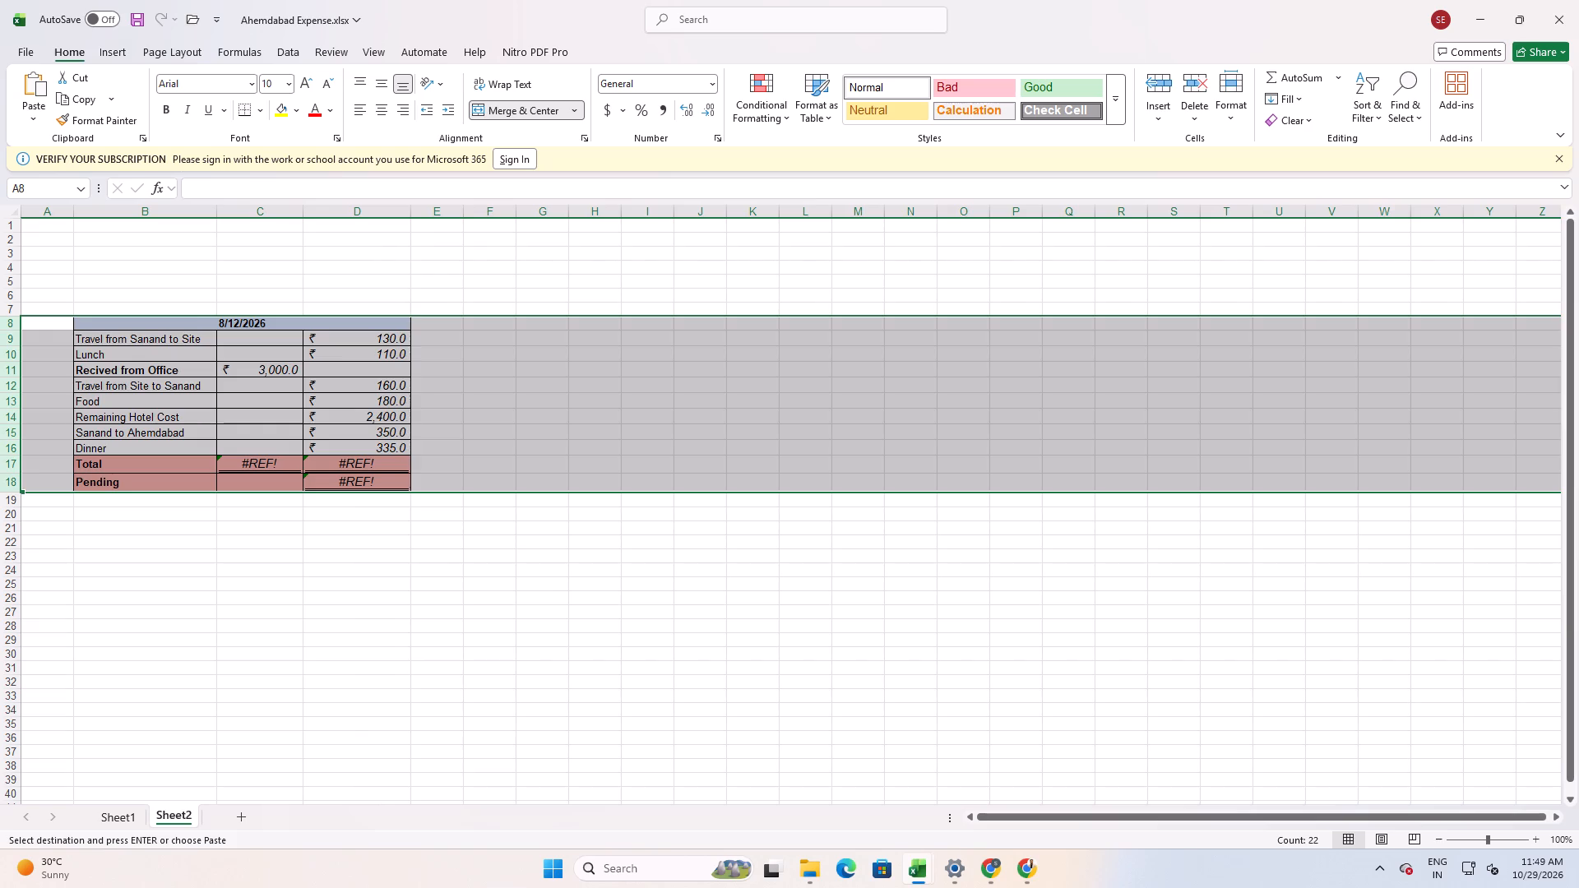
pyautogui.click(548, 386)
# Check the credit Total formula on Sheet1, and use AutoSum over C9:C16 for the credit Total in Sheet2's C17.
pyautogui.click(117, 821)
pyautogui.click(253, 622)
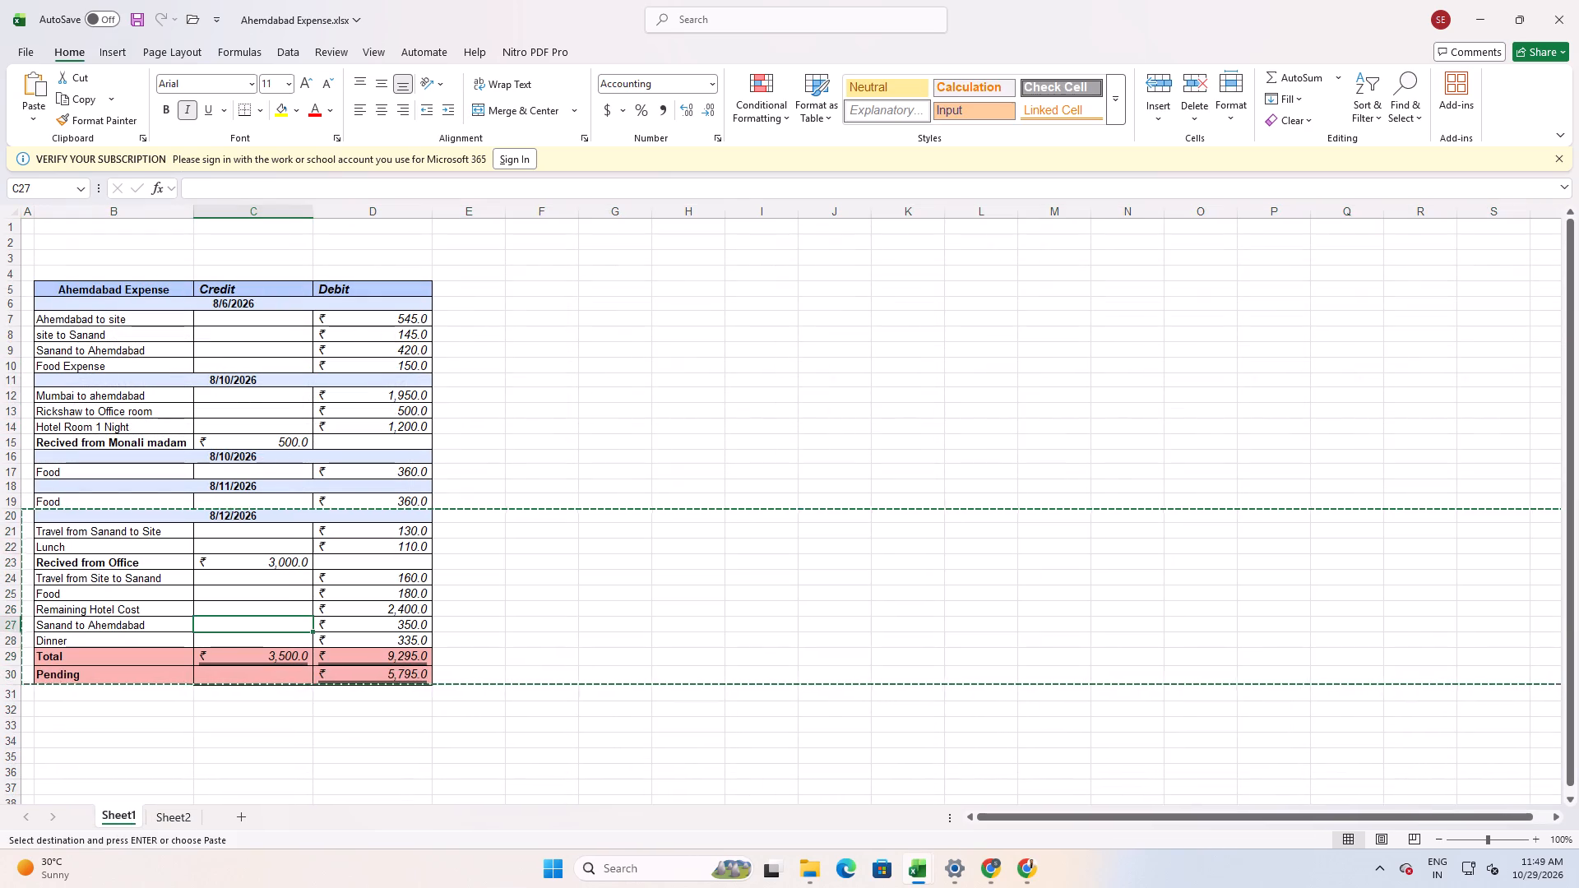
pyautogui.press('Escape')
pyautogui.doubleClick(268, 657)
pyautogui.press('Escape')
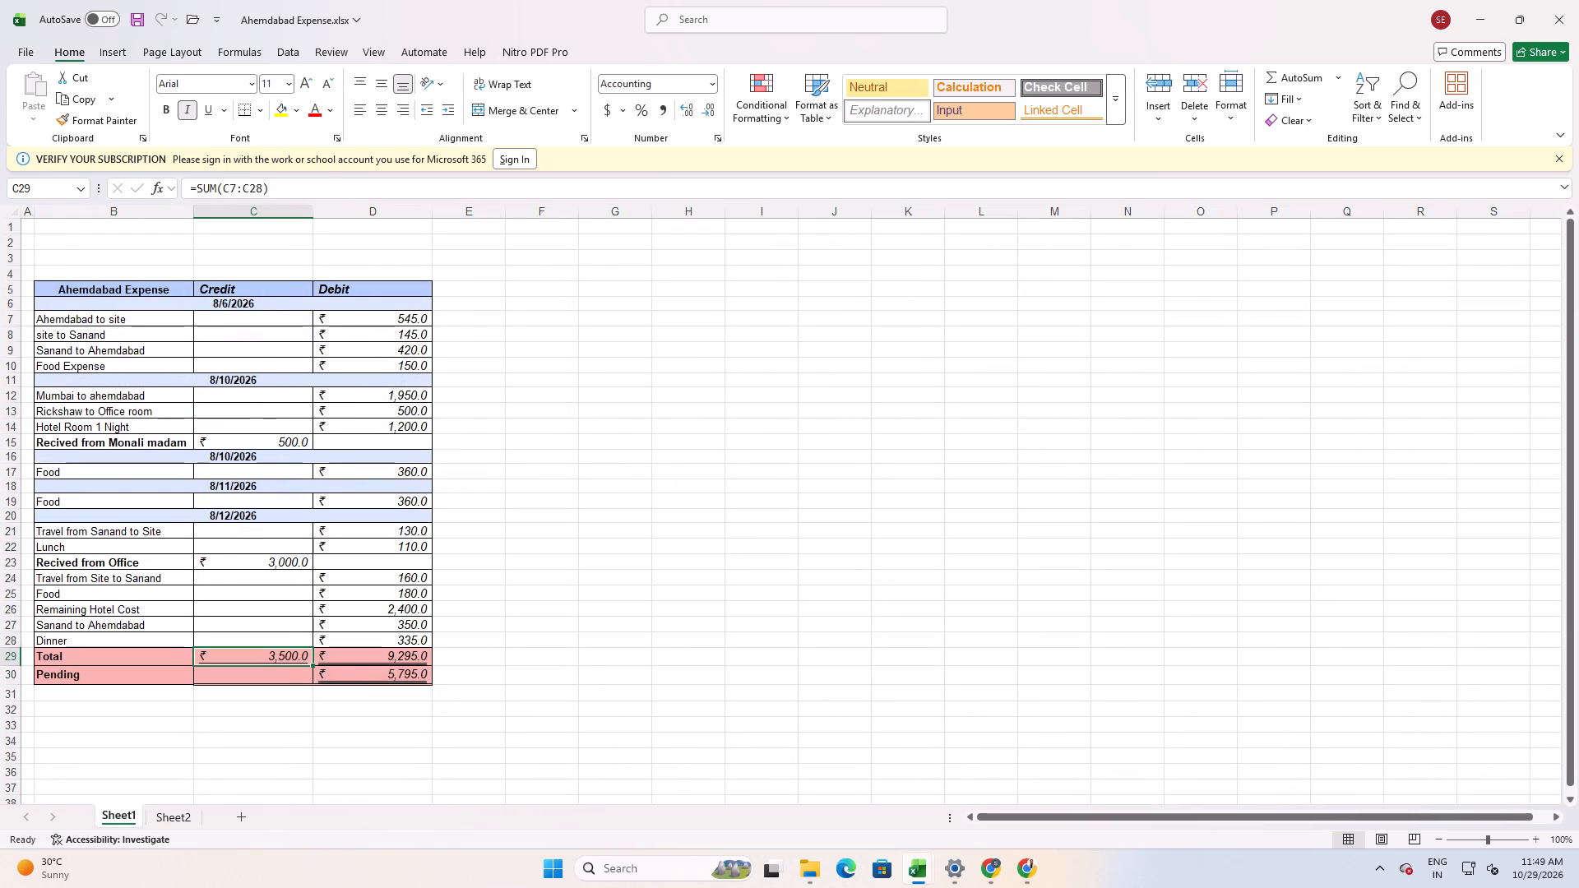
pyautogui.click(175, 823)
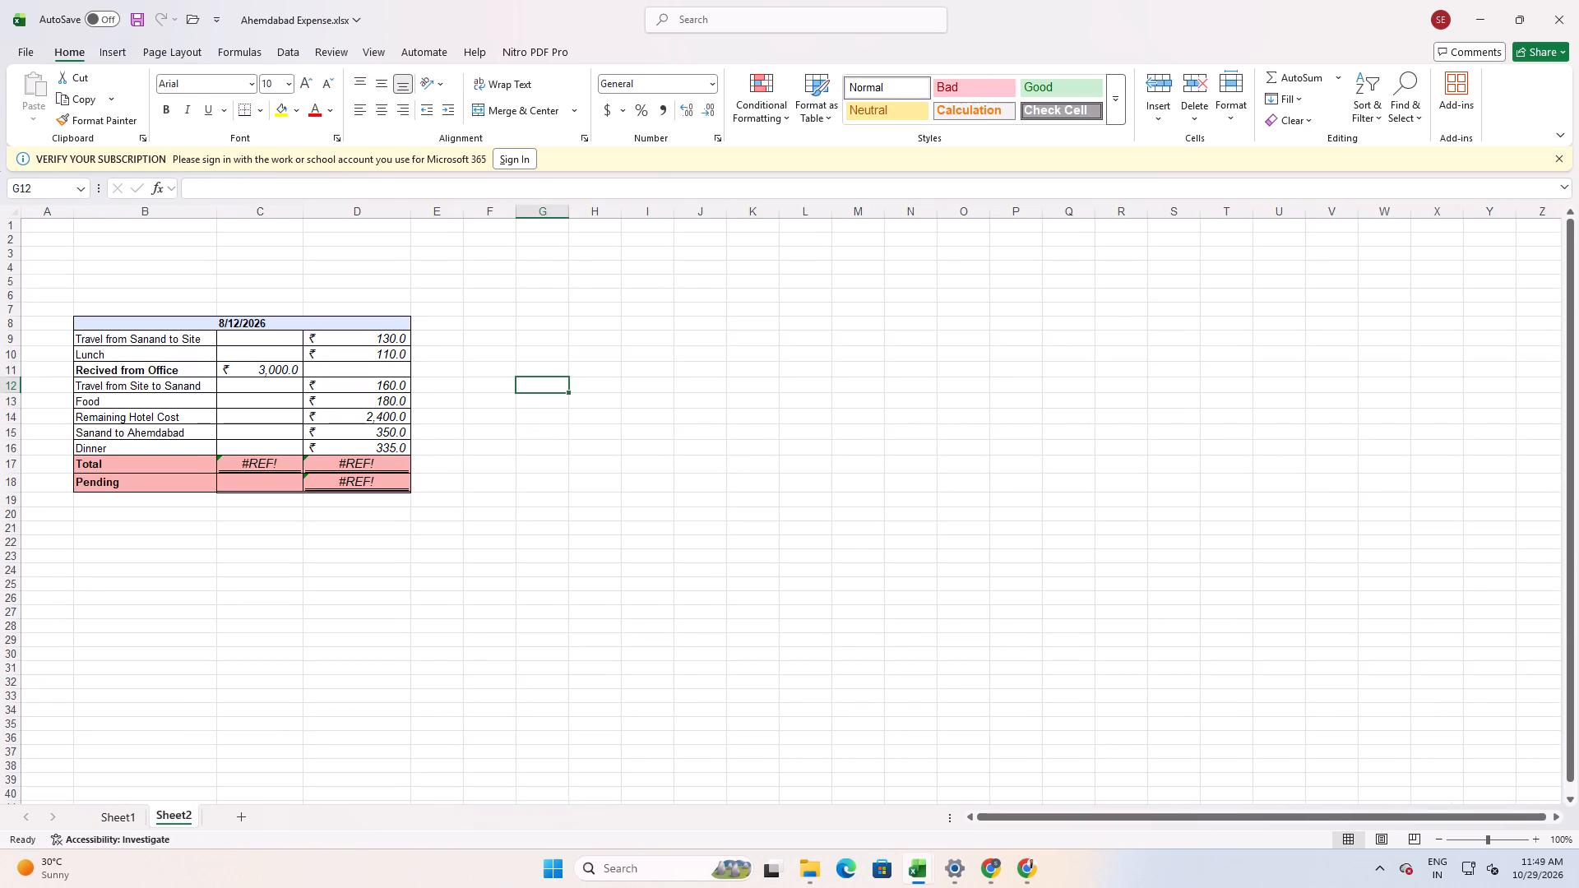
pyautogui.click(271, 462)
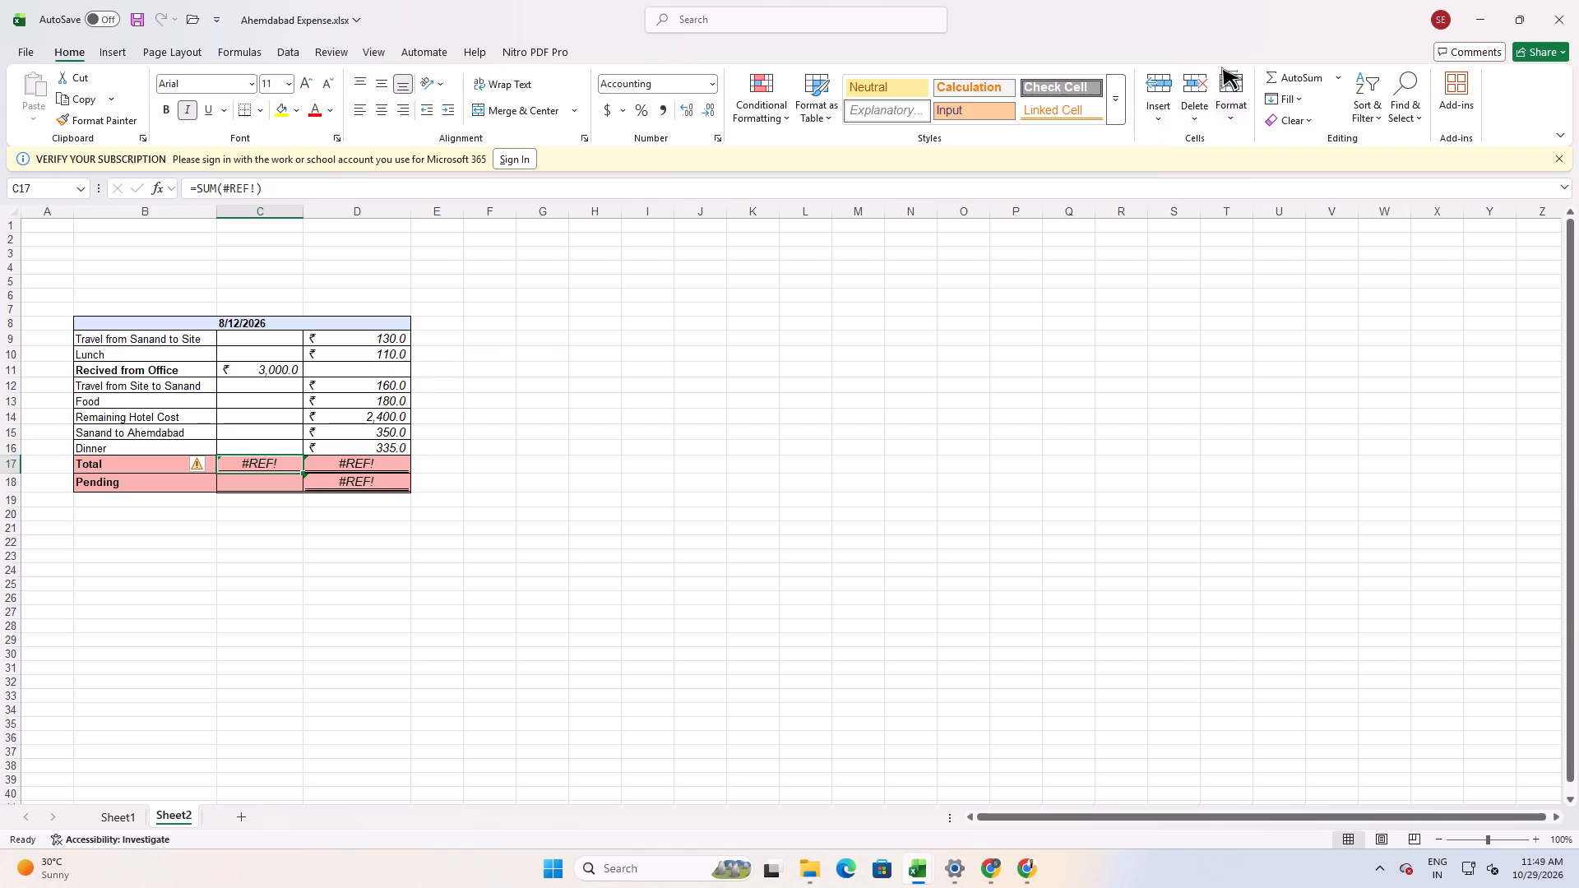
pyautogui.click(1293, 70)
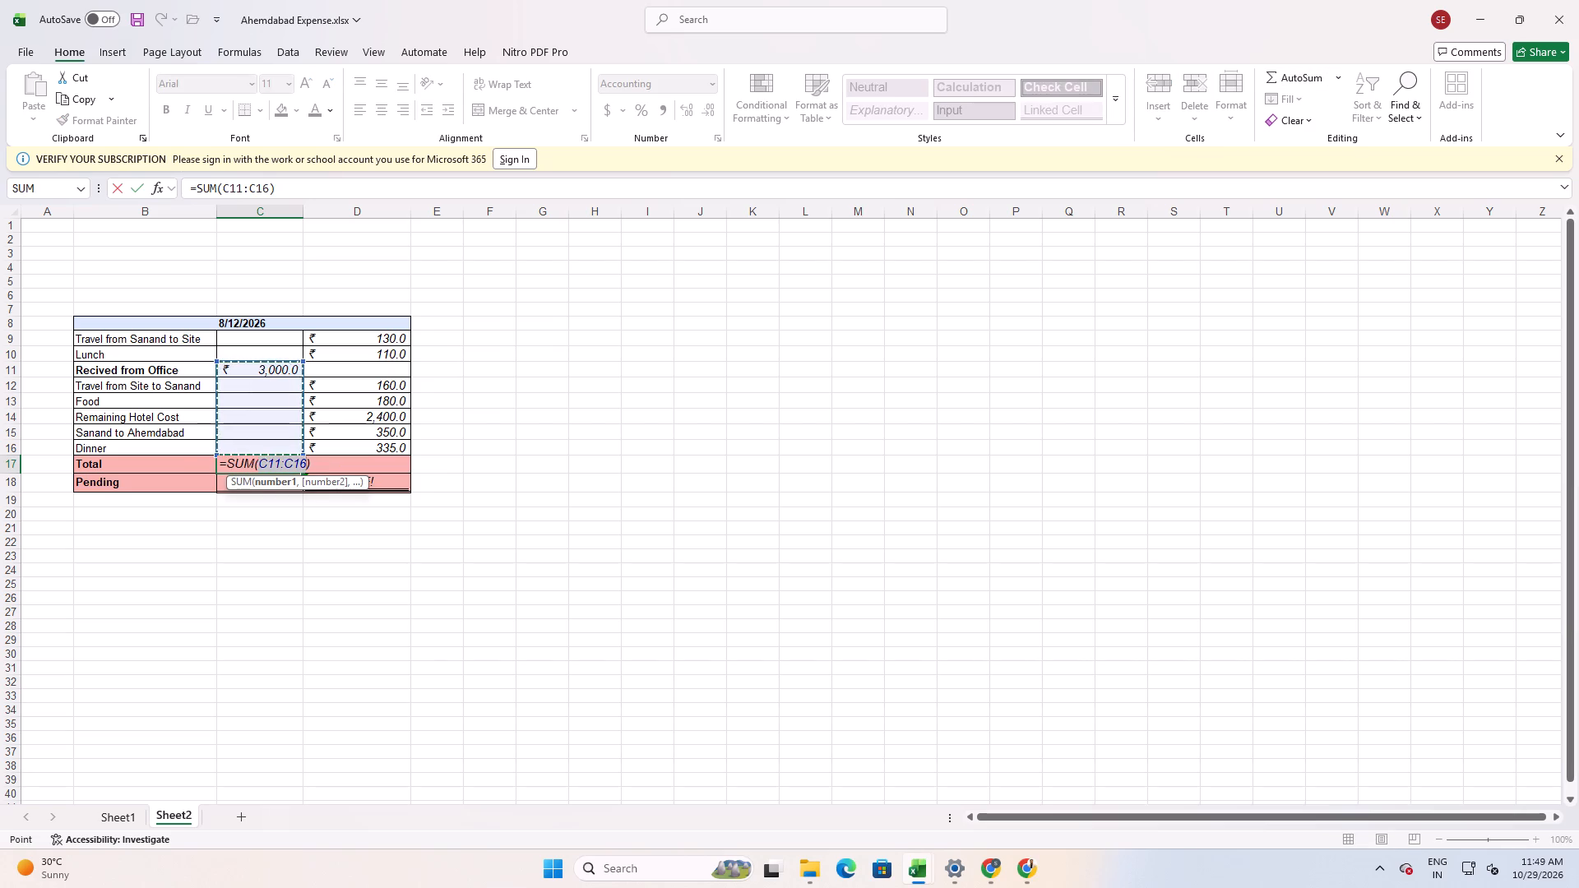
pyautogui.moveTo(301, 361); pyautogui.dragTo(300, 341)
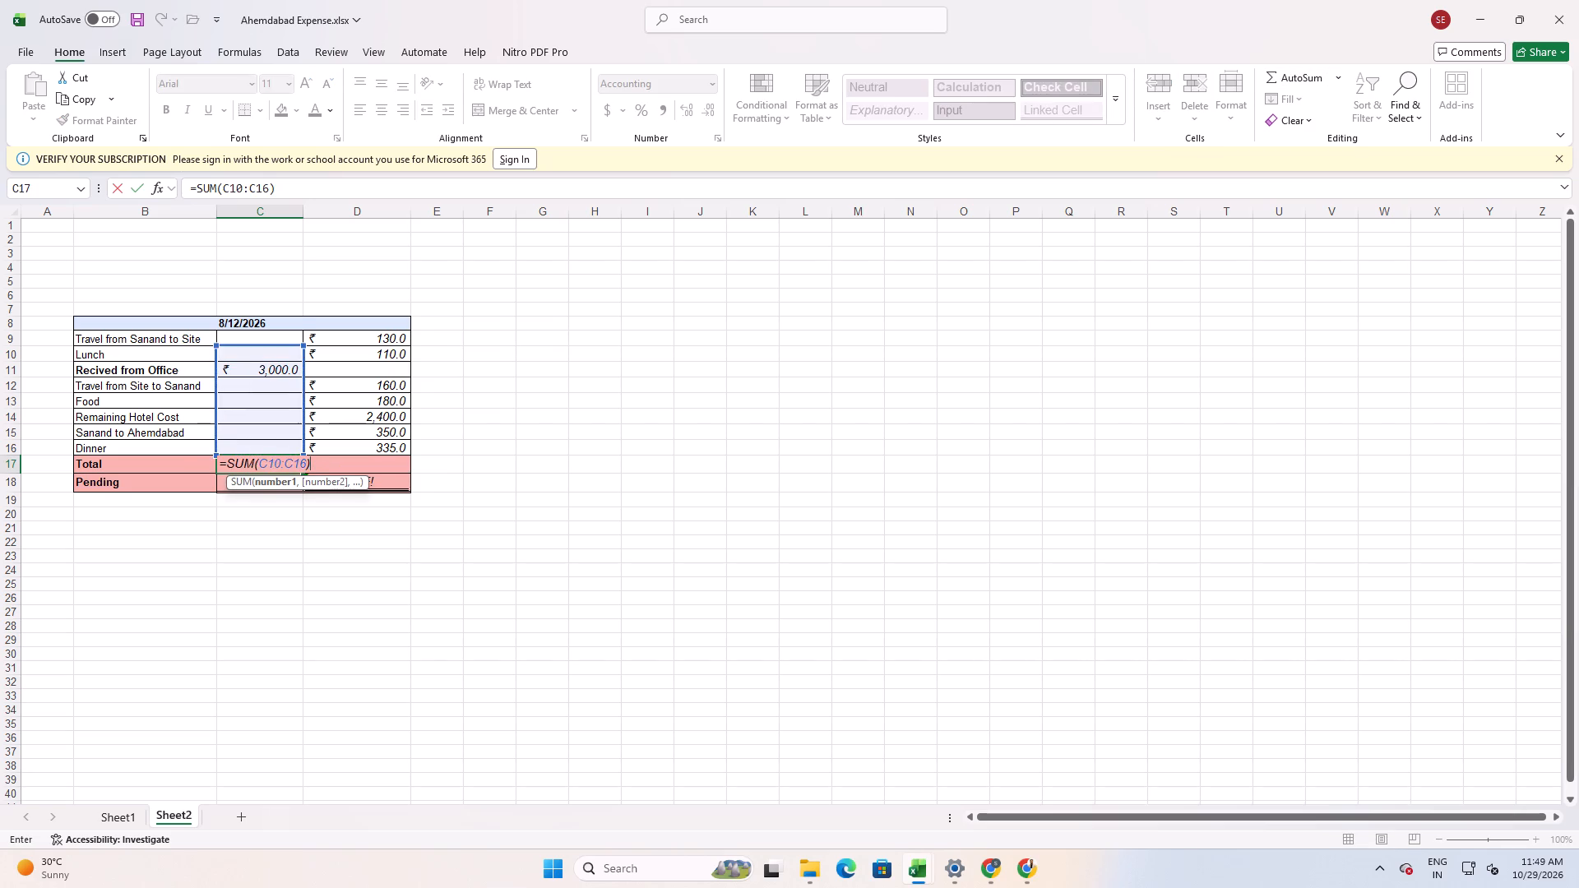
pyautogui.moveTo(300, 341); pyautogui.dragTo(300, 331)
pyautogui.press('Return')
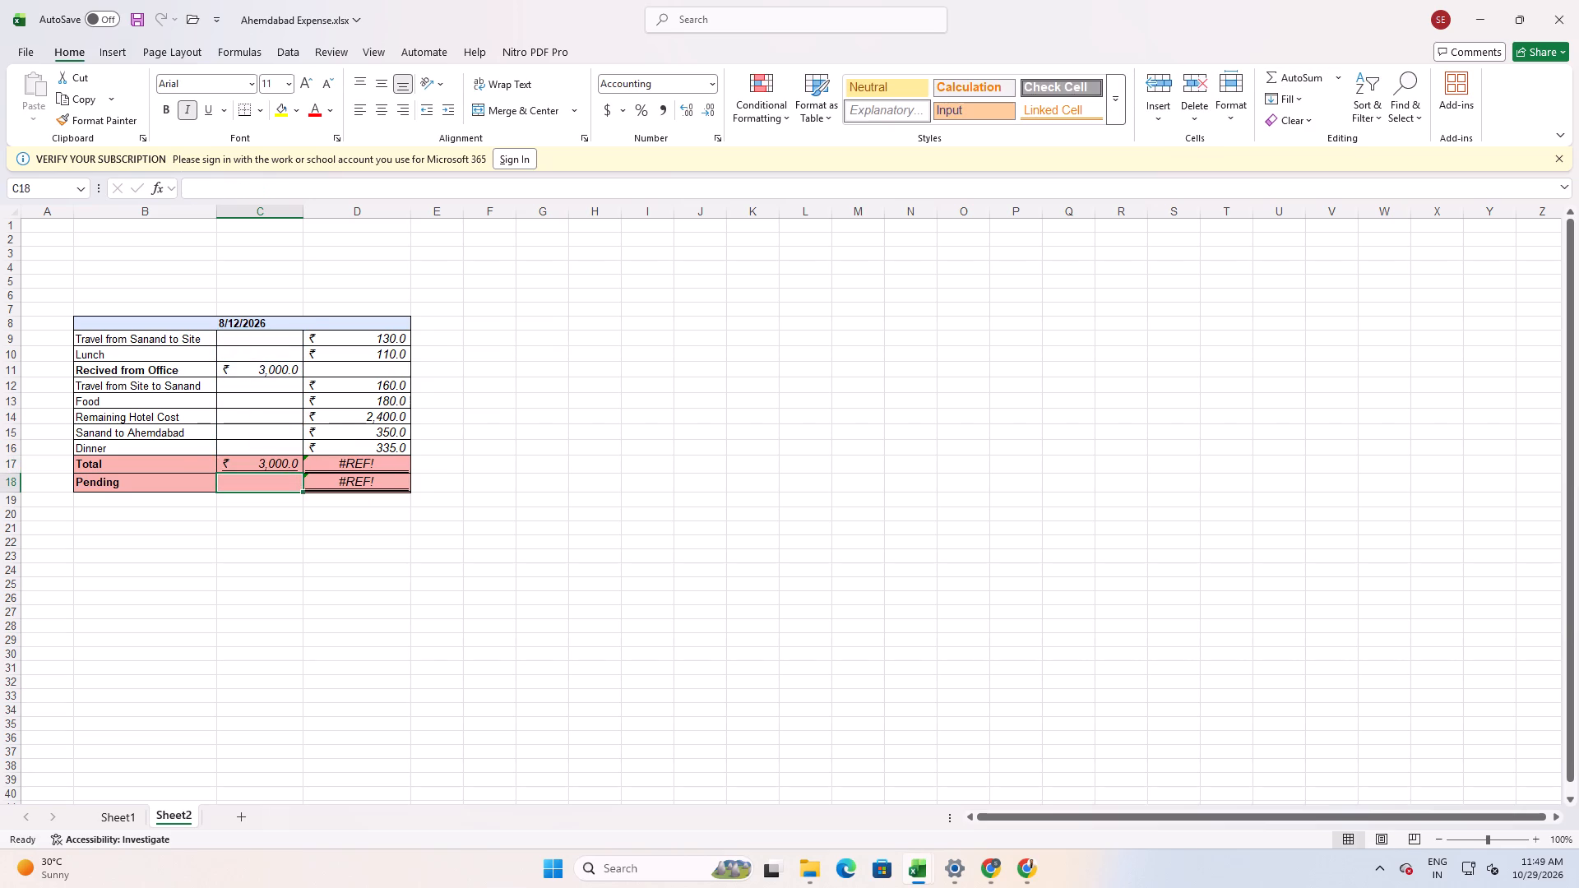
# Examine the debit Total and Pending formulas on Sheet1 and compare them with those on Sheet2.
pyautogui.doubleClick(368, 467)
pyautogui.press('Escape')
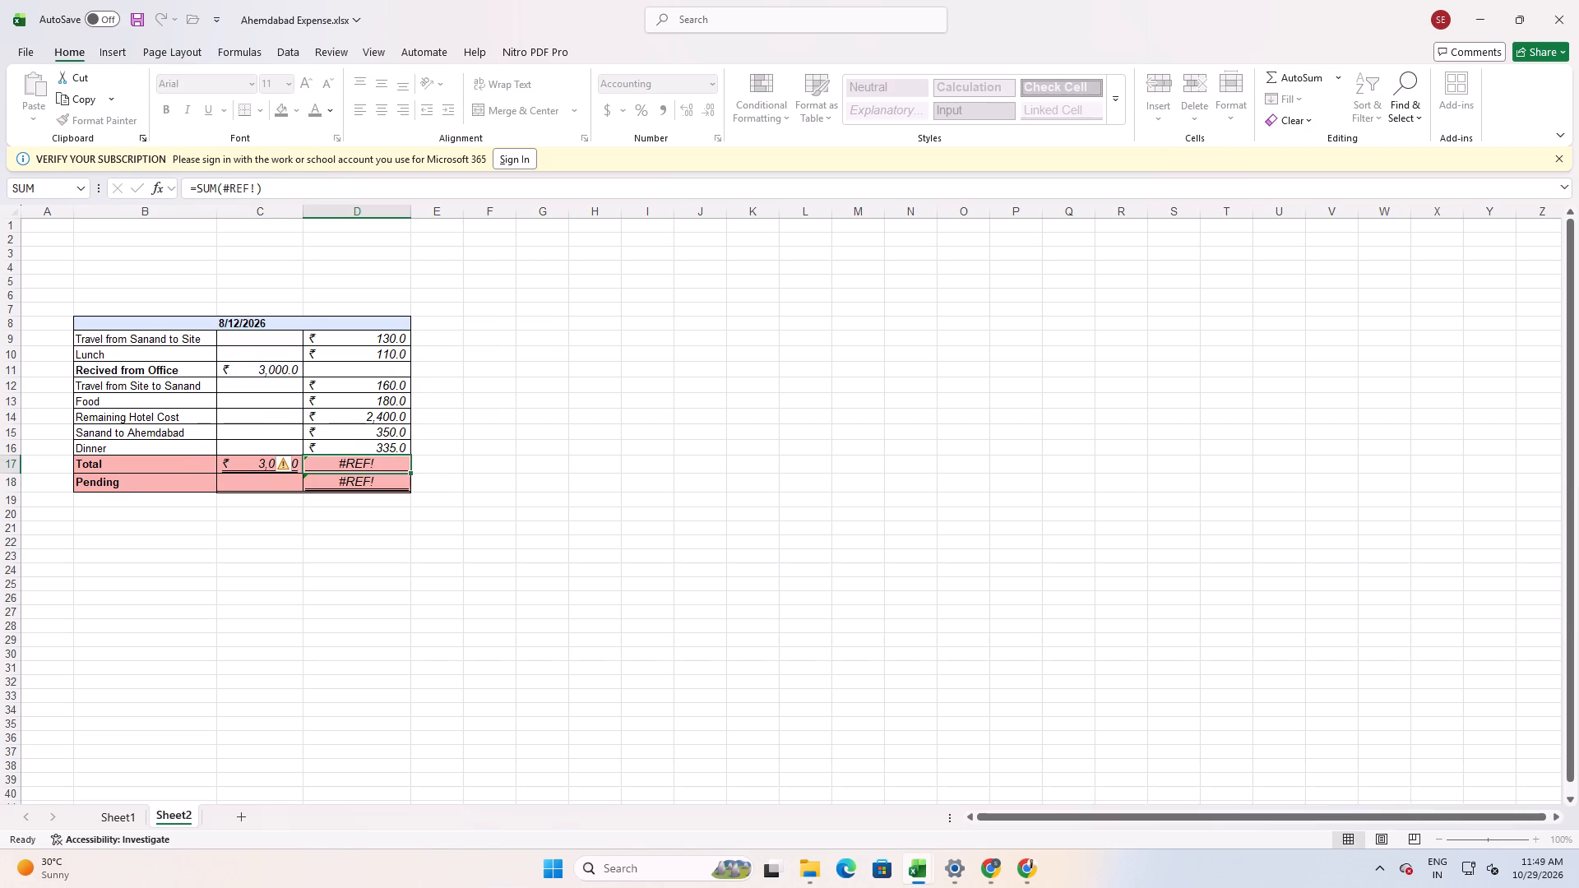
pyautogui.click(107, 816)
pyautogui.doubleClick(414, 654)
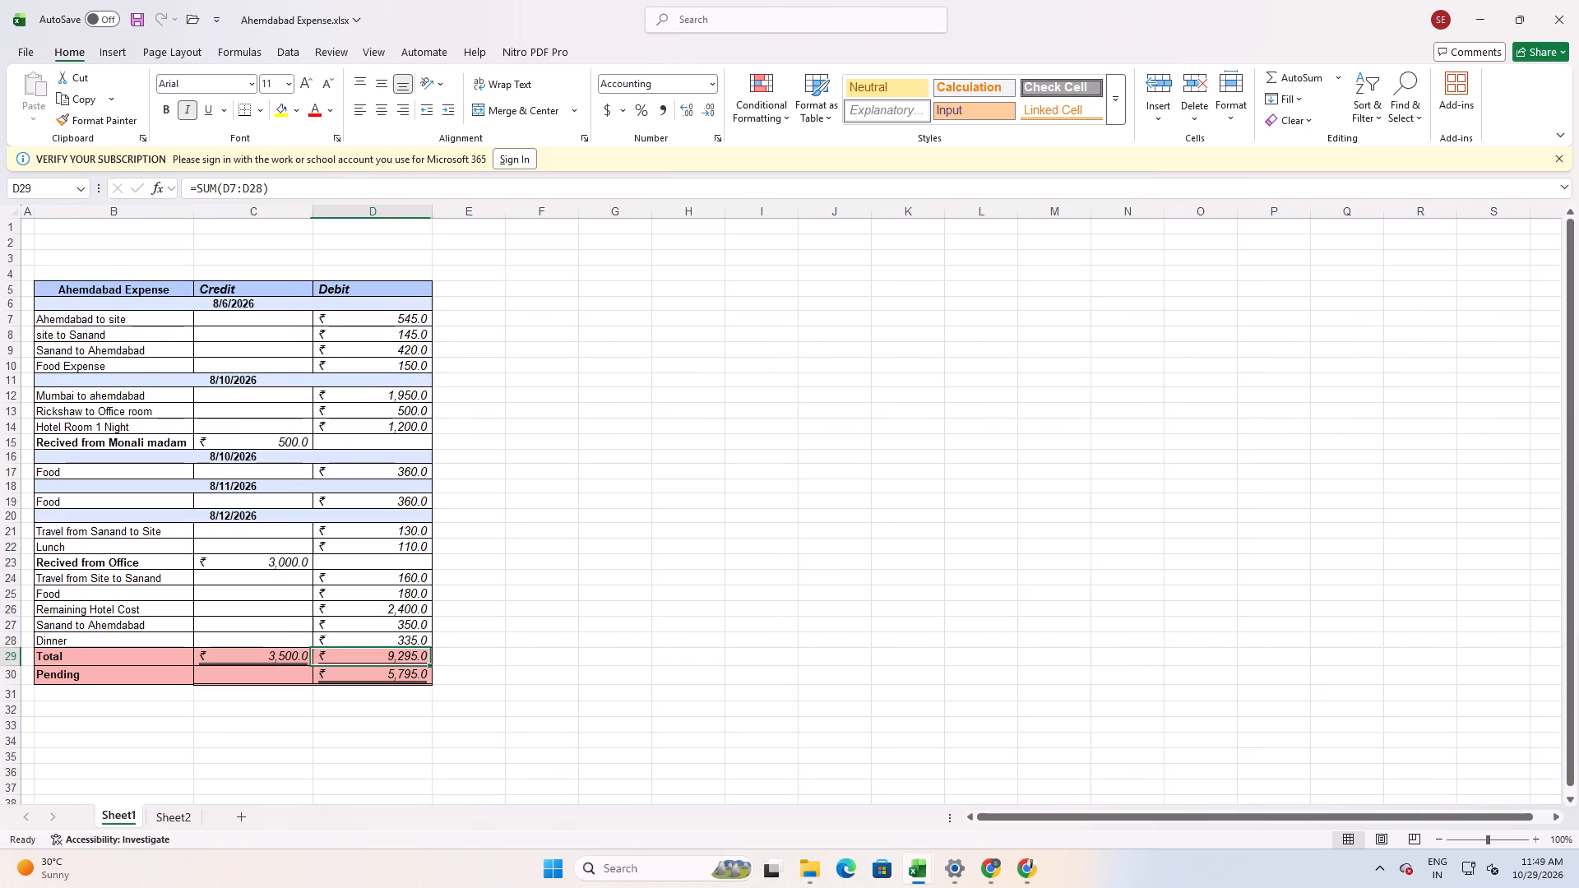
pyautogui.press('Escape')
pyautogui.doubleClick(405, 678)
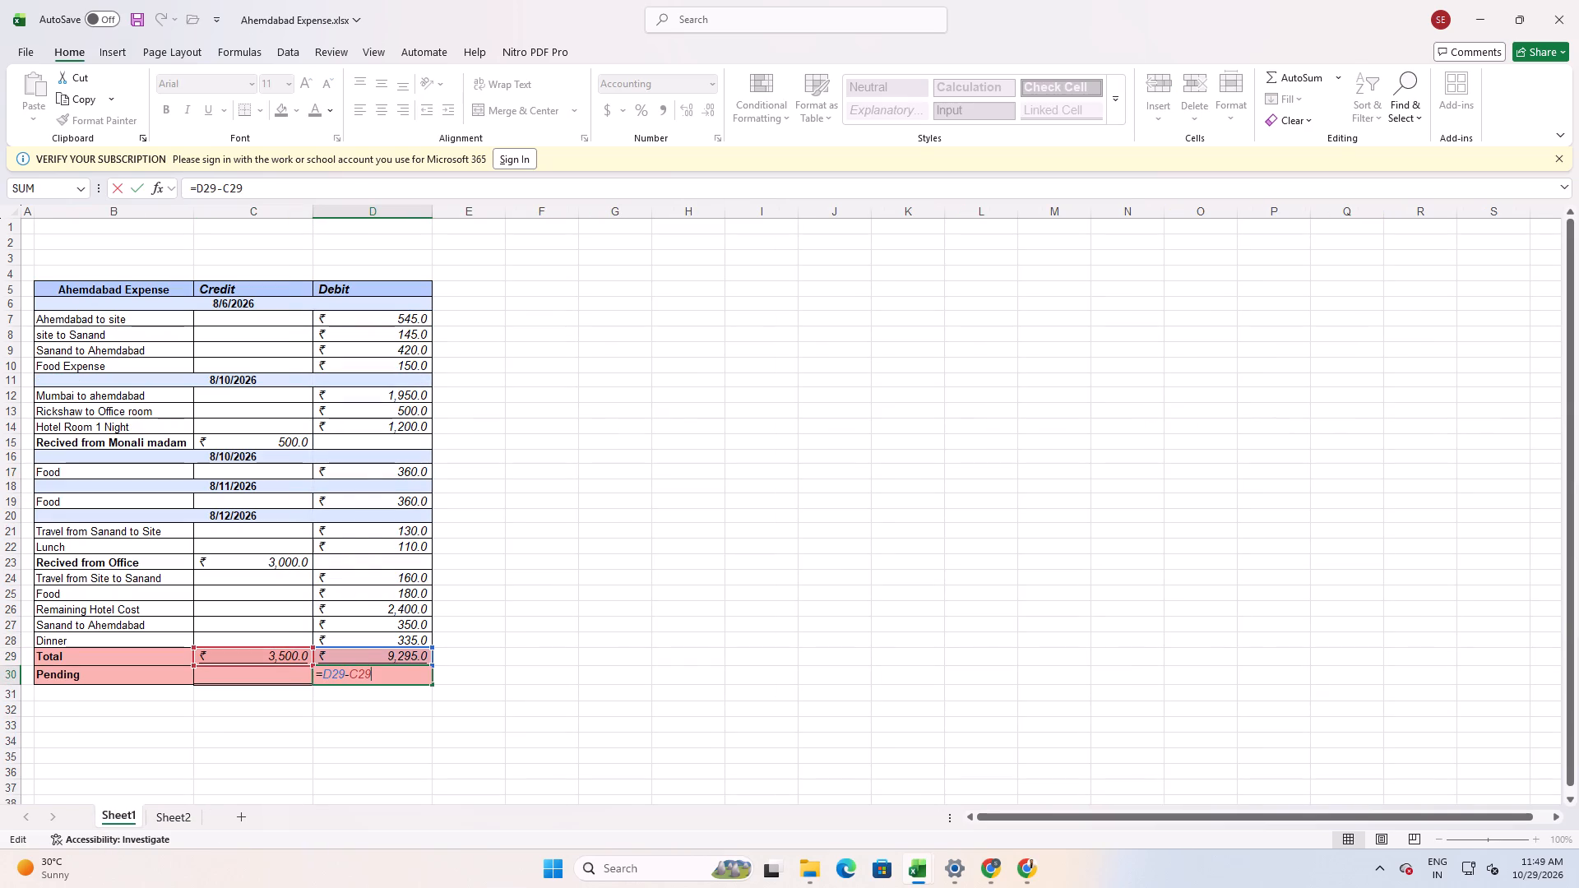
pyautogui.click(168, 811)
pyautogui.click(350, 480)
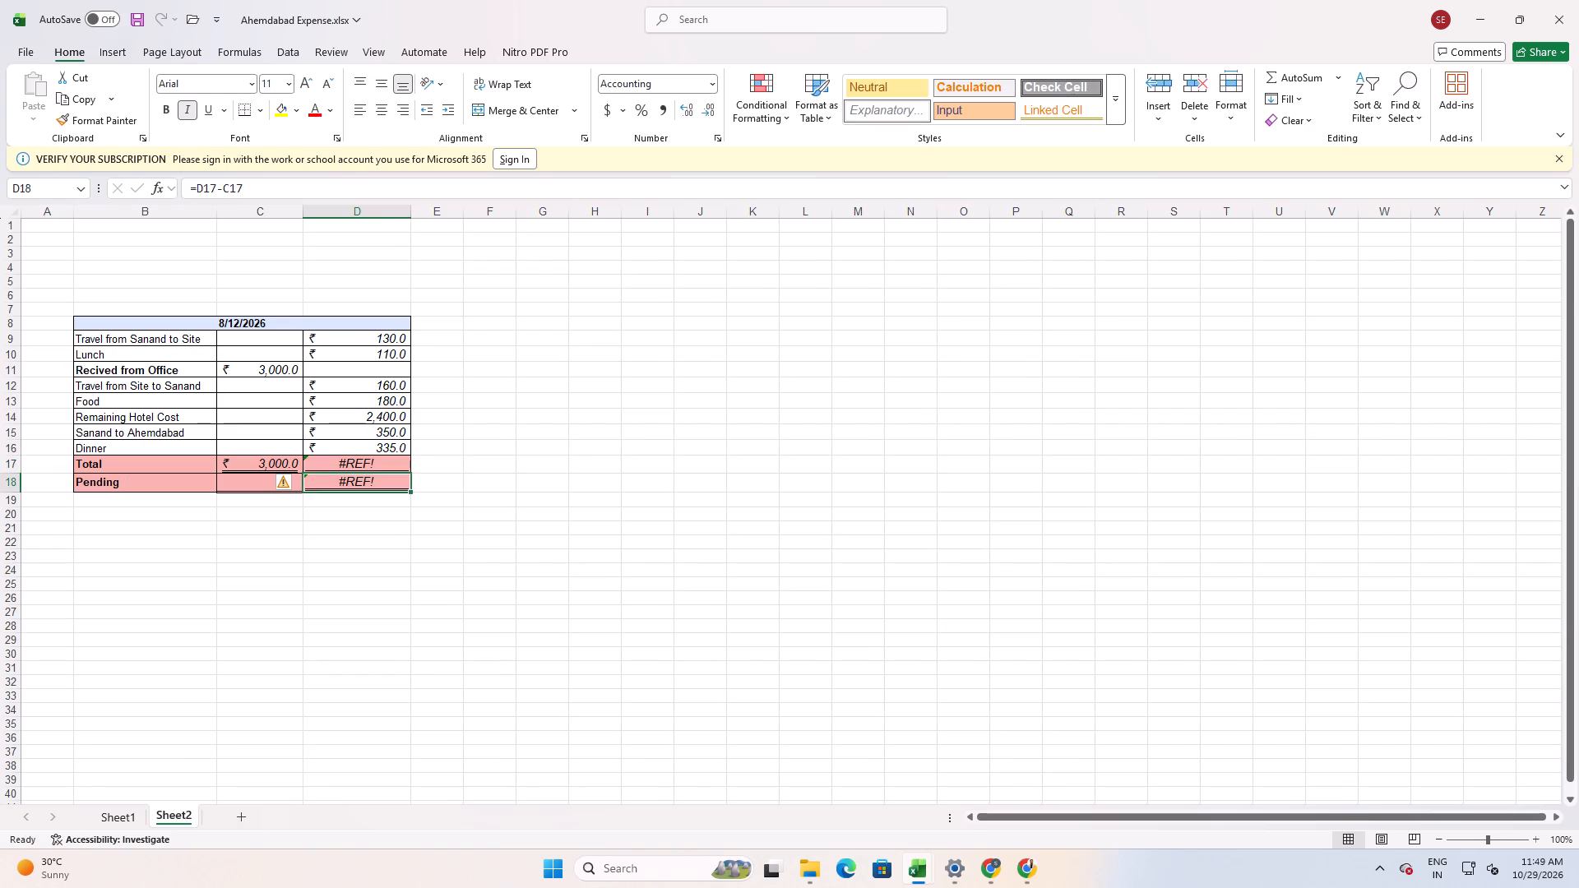
# Copy the credit Total formula from C17 into the debit Total cell D17 on Sheet2, and check the Pending formula below.
pyautogui.doubleClick(369, 462)
pyautogui.press('Escape')
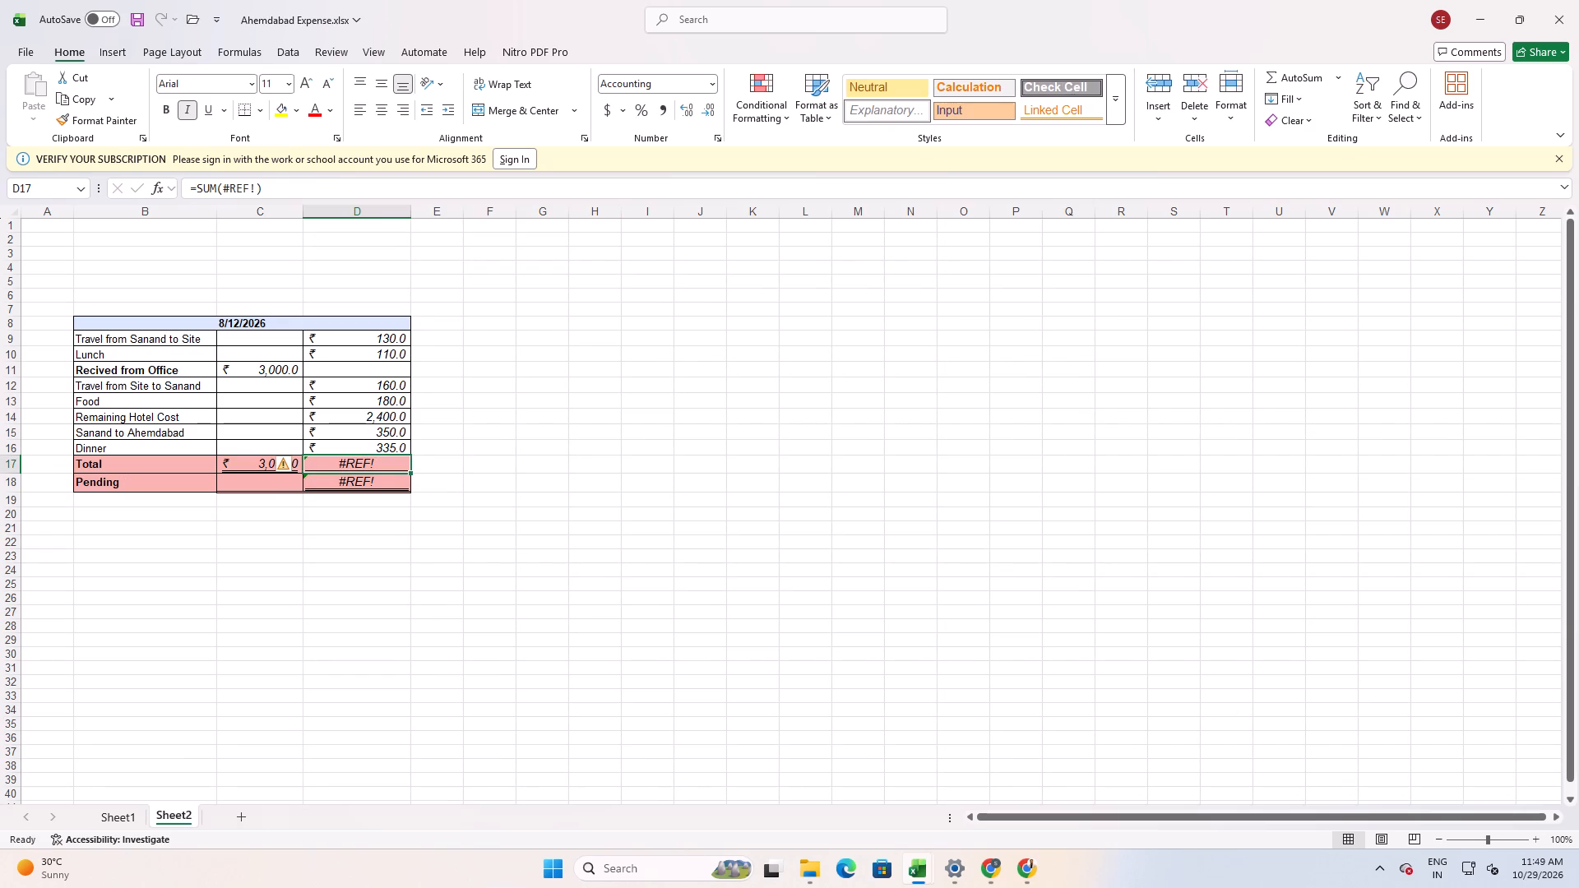
pyautogui.click(257, 464)
pyautogui.hotkey('ctrl', 'c')
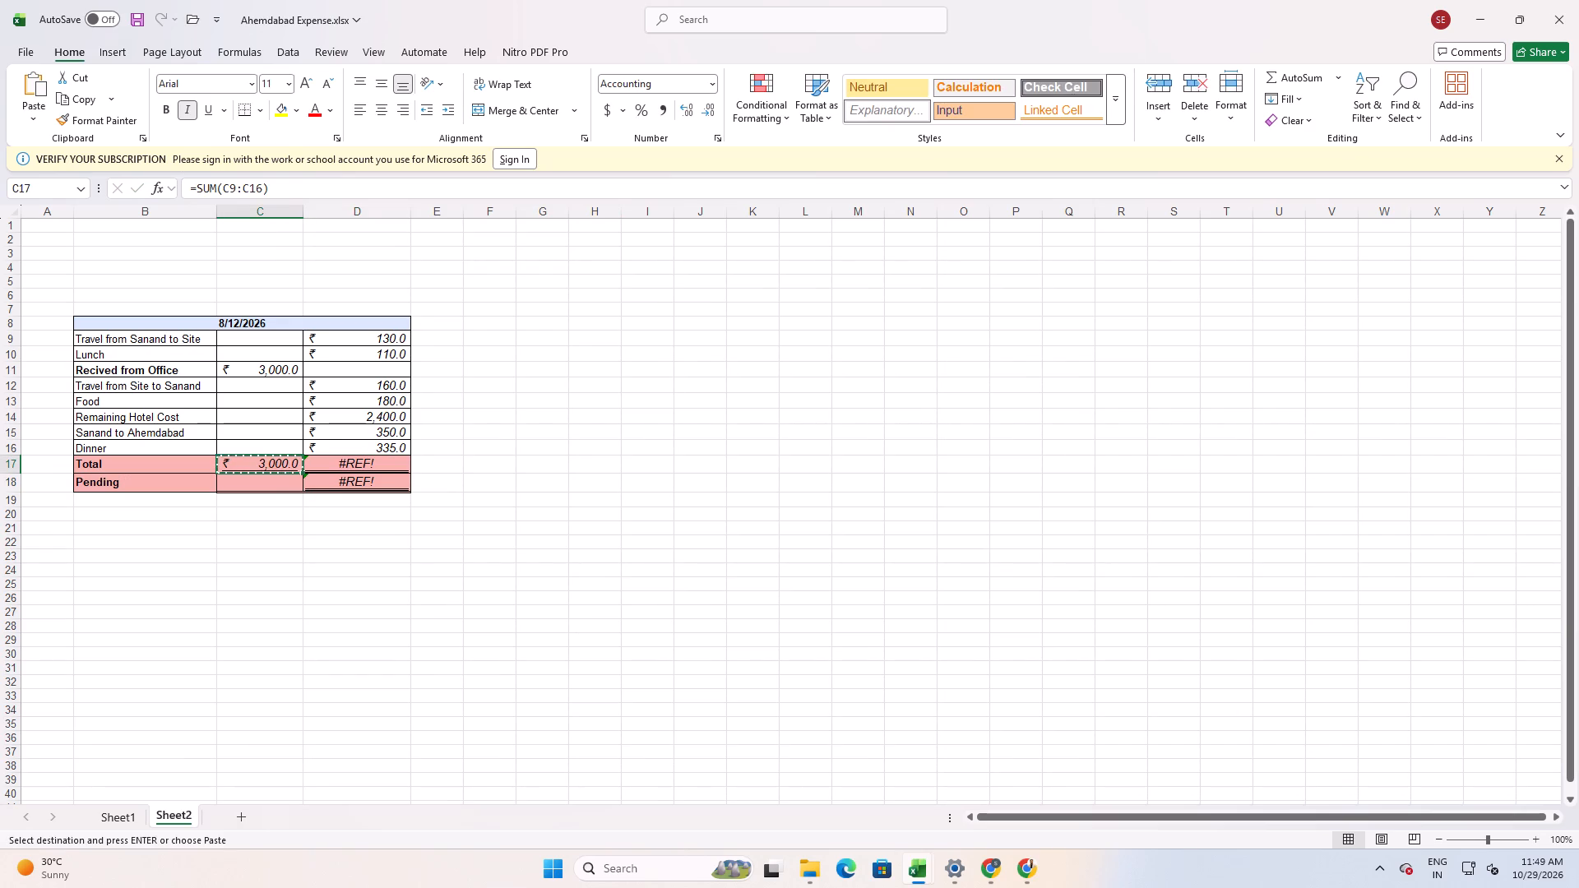
pyautogui.click(359, 459)
pyautogui.hotkey('ctrl', 'v')
pyautogui.press('Escape')
pyautogui.doubleClick(380, 483)
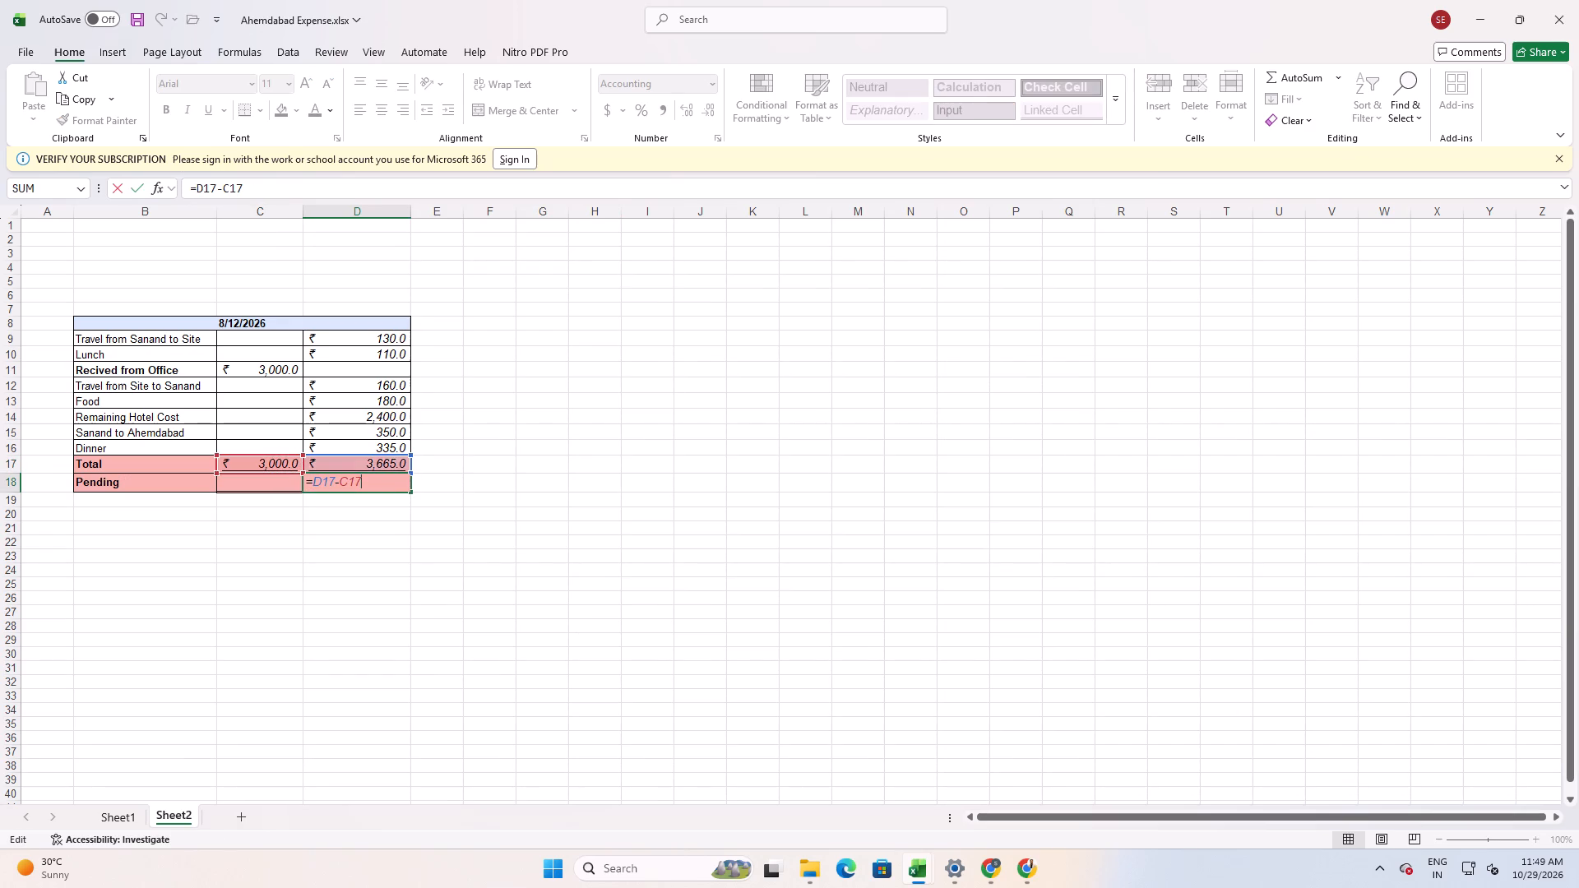
pyautogui.press('Escape')
# Copy Sheet1 rows 5 and 6, the Ahemdabad Expense header and 8/6/2026 date, to Sheet2 starting at row 6.
pyautogui.moveTo(57, 802); pyautogui.dragTo(67, 802)
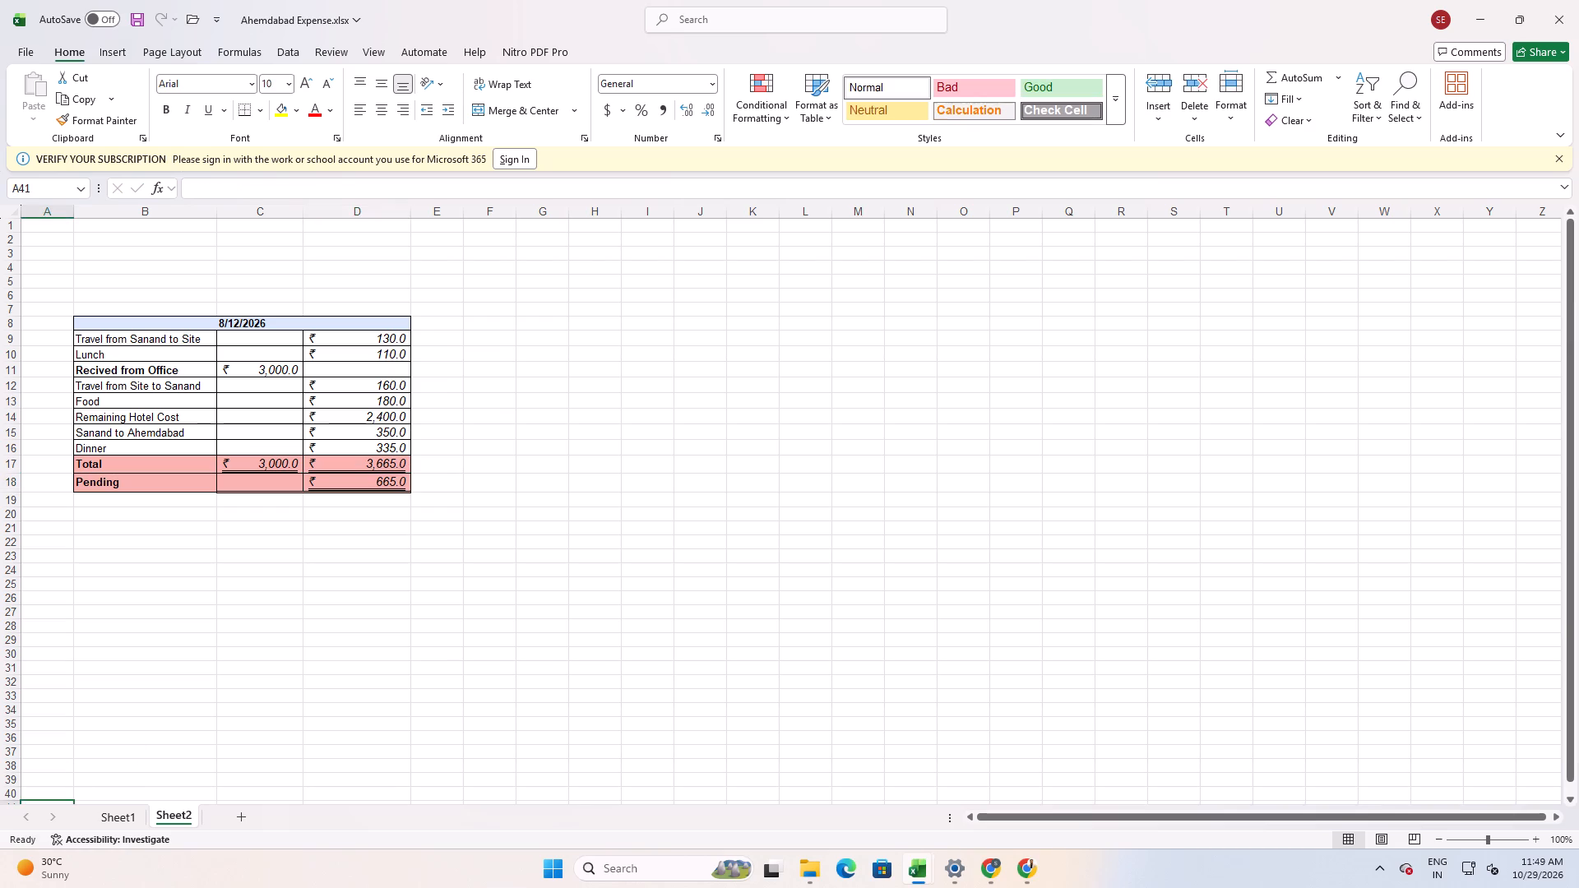
pyautogui.click(114, 811)
pyautogui.moveTo(9, 289); pyautogui.dragTo(6, 298)
pyautogui.hotkey('ctrl', 'c')
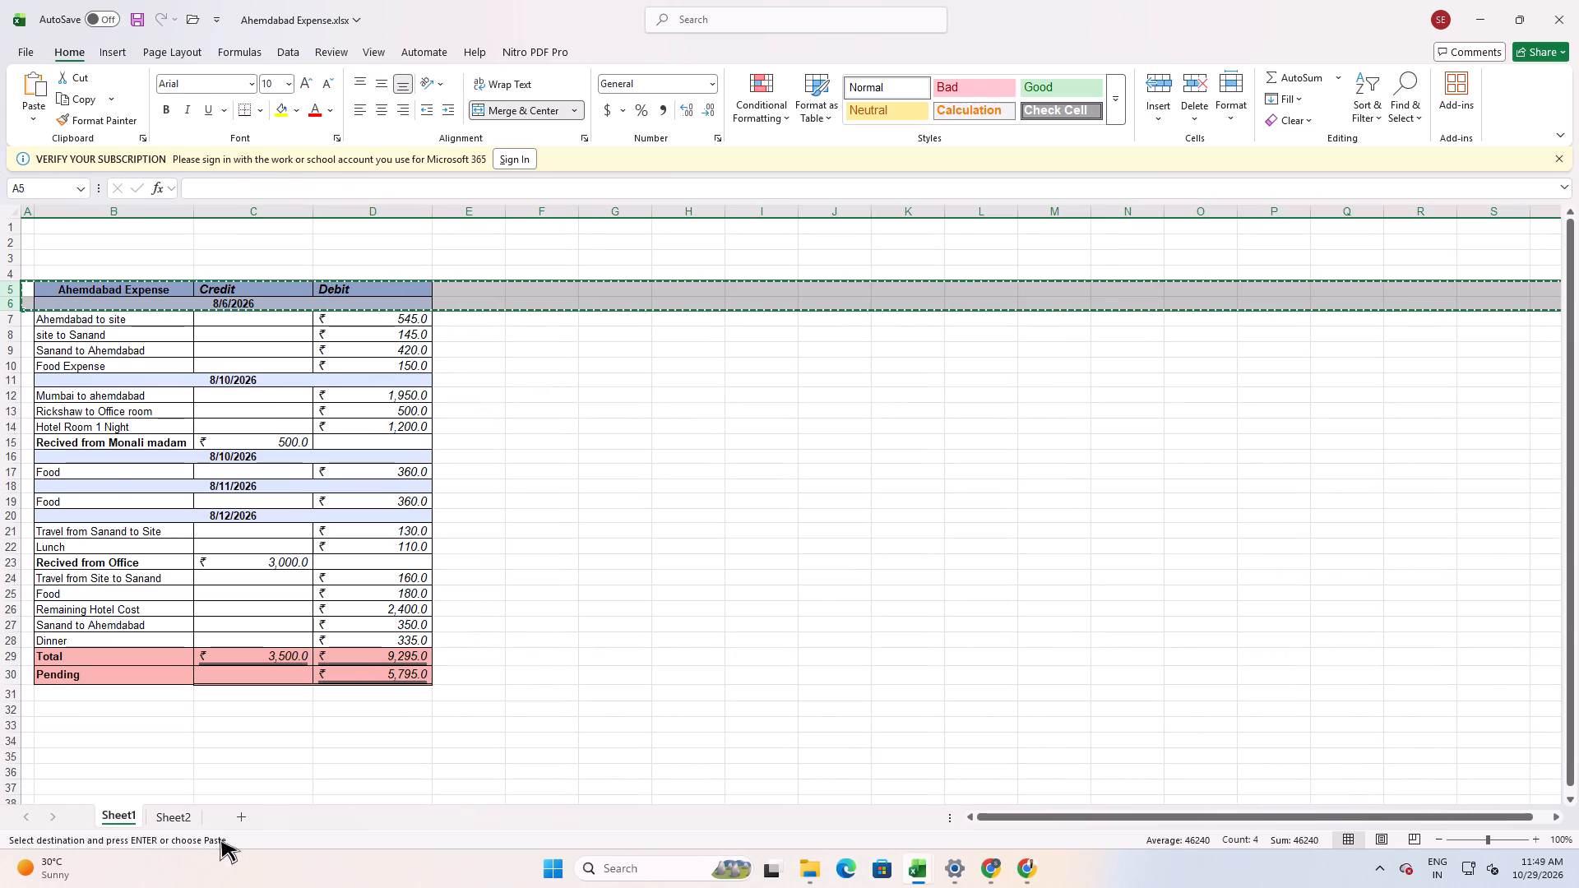
pyautogui.click(185, 822)
pyautogui.click(1, 302)
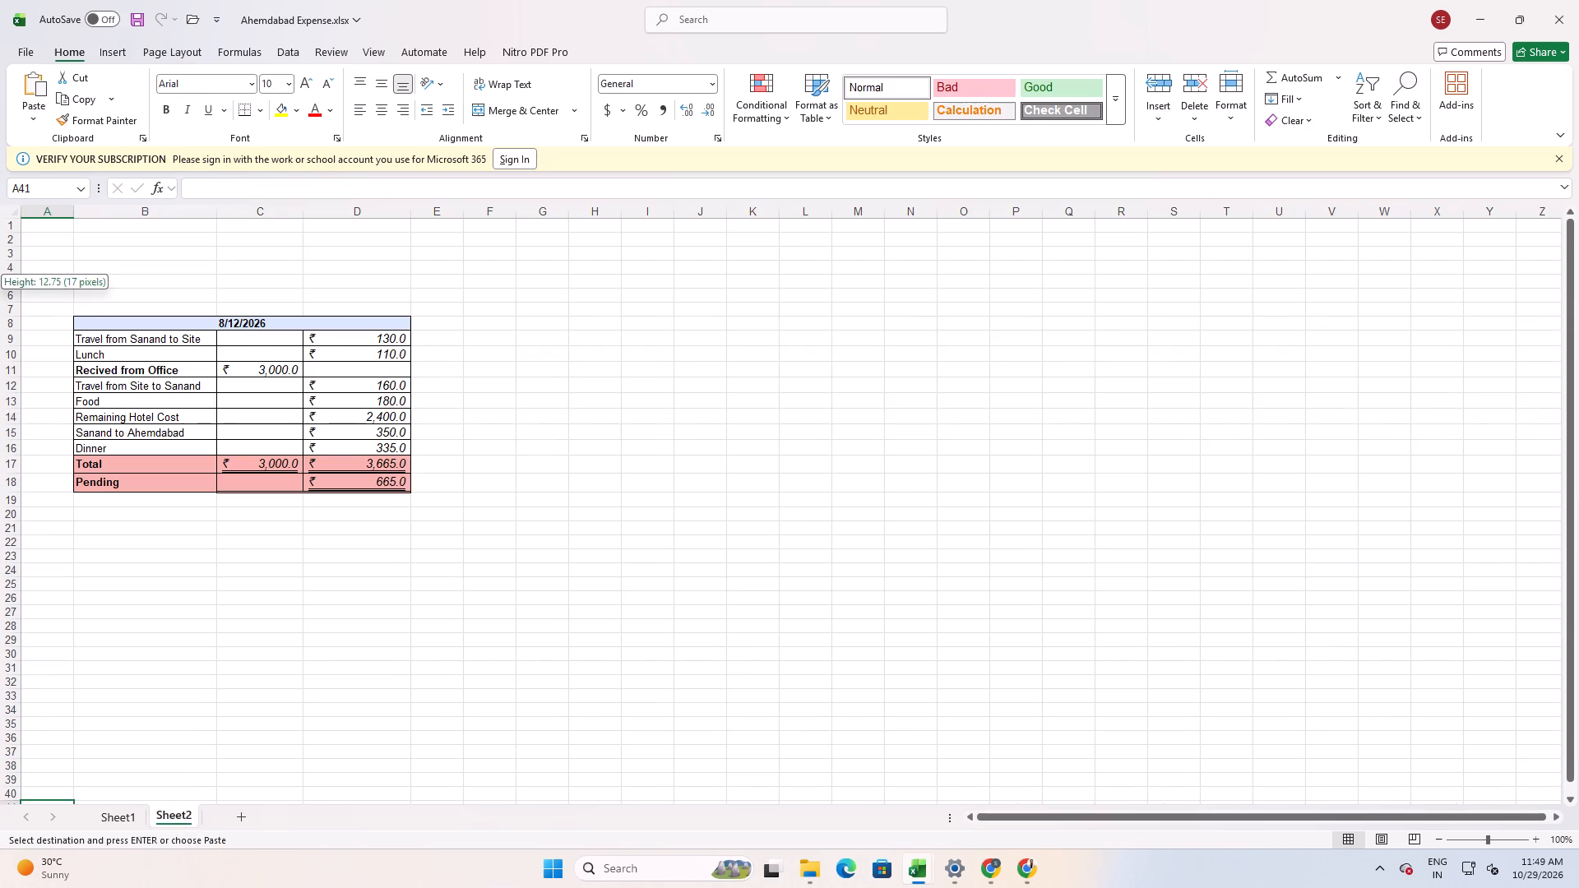
pyautogui.click(2, 308)
pyautogui.click(2, 293)
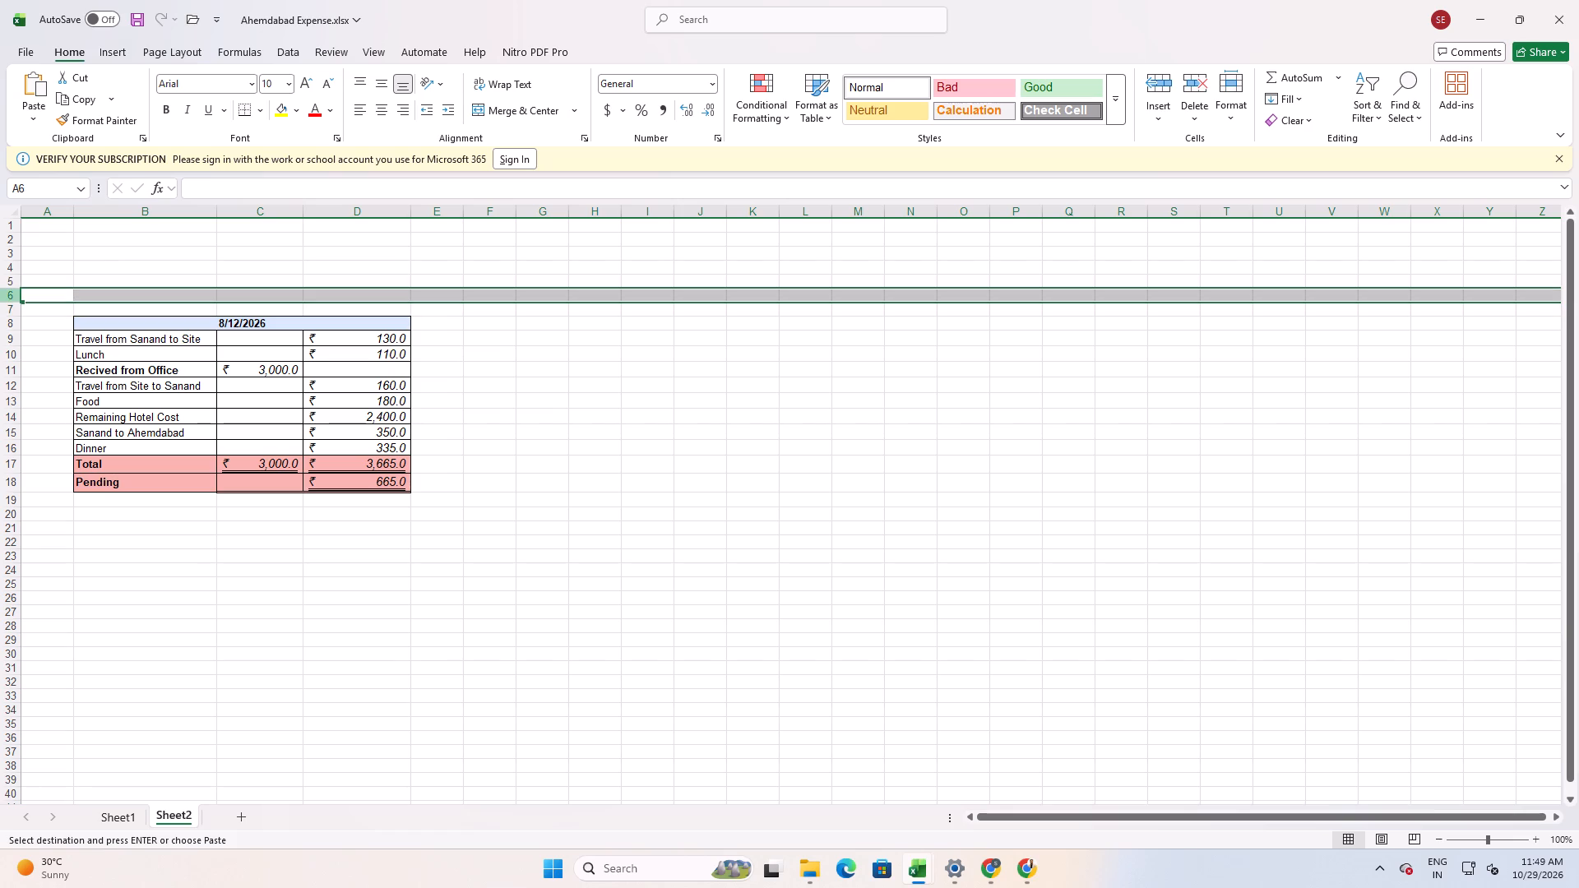
pyautogui.hotkey('ctrl', 'v')
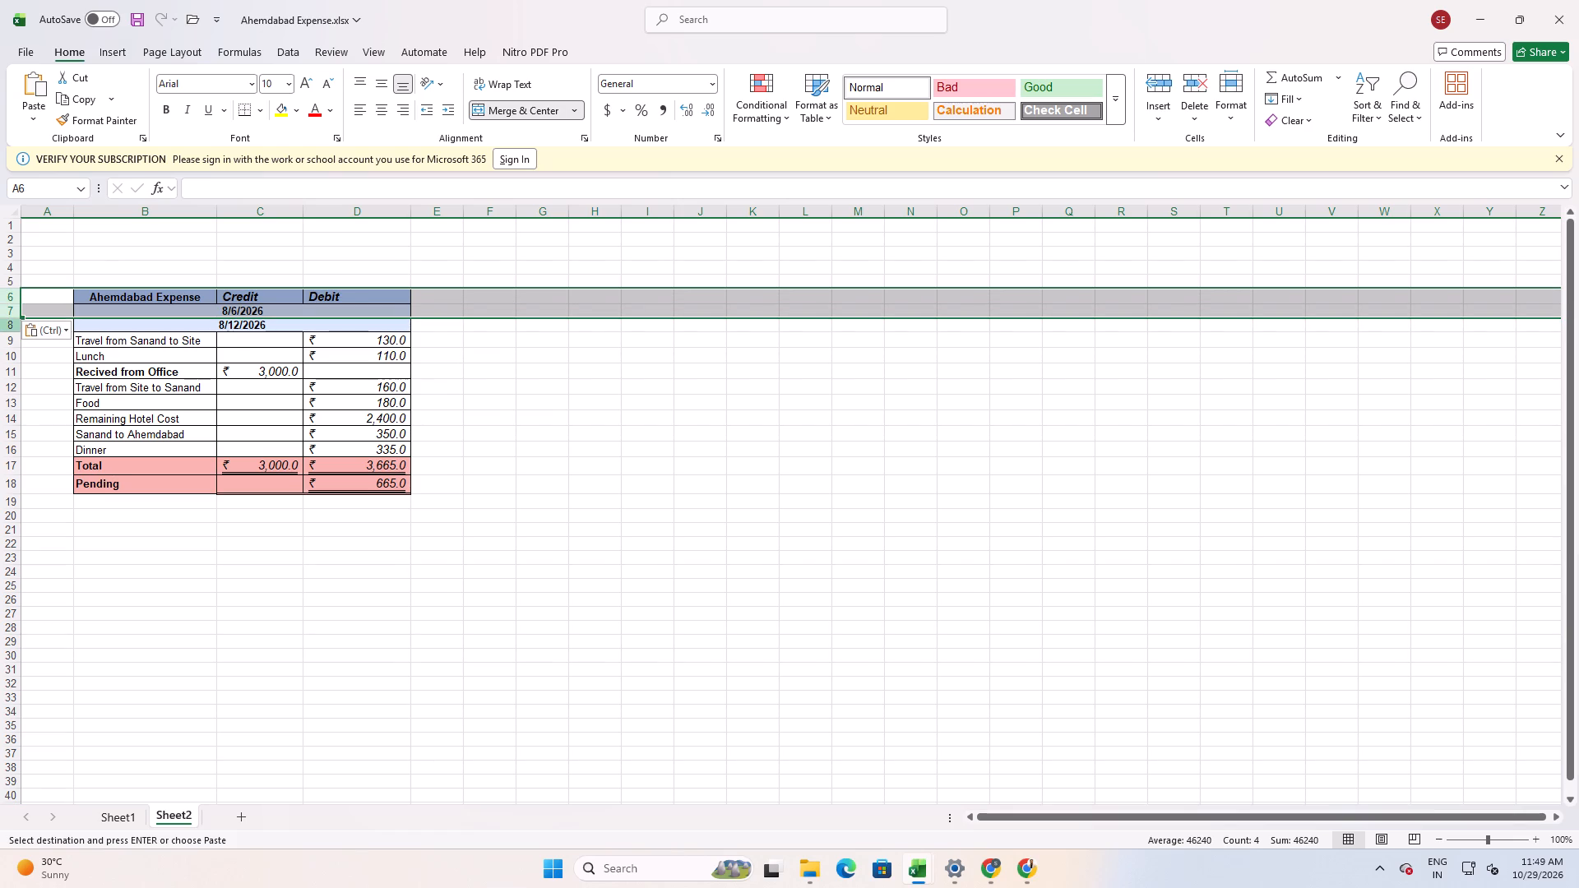
# Delete the 8/6/2026 date row, row 7, from Sheet2.
pyautogui.click(5, 306)
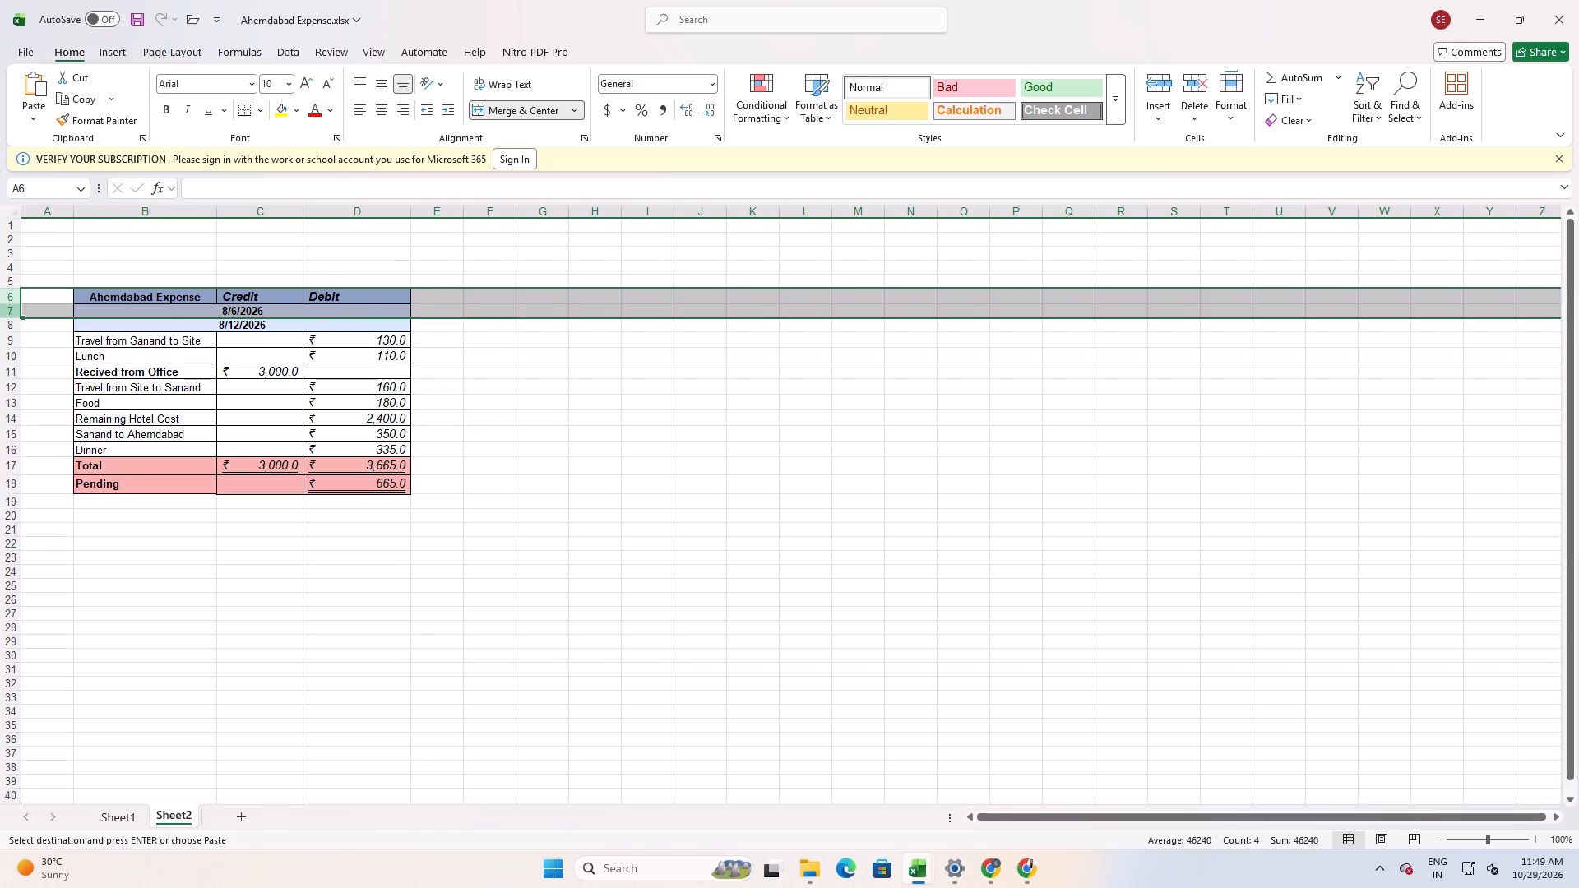
pyautogui.click(12, 415)
pyautogui.click(0, 319)
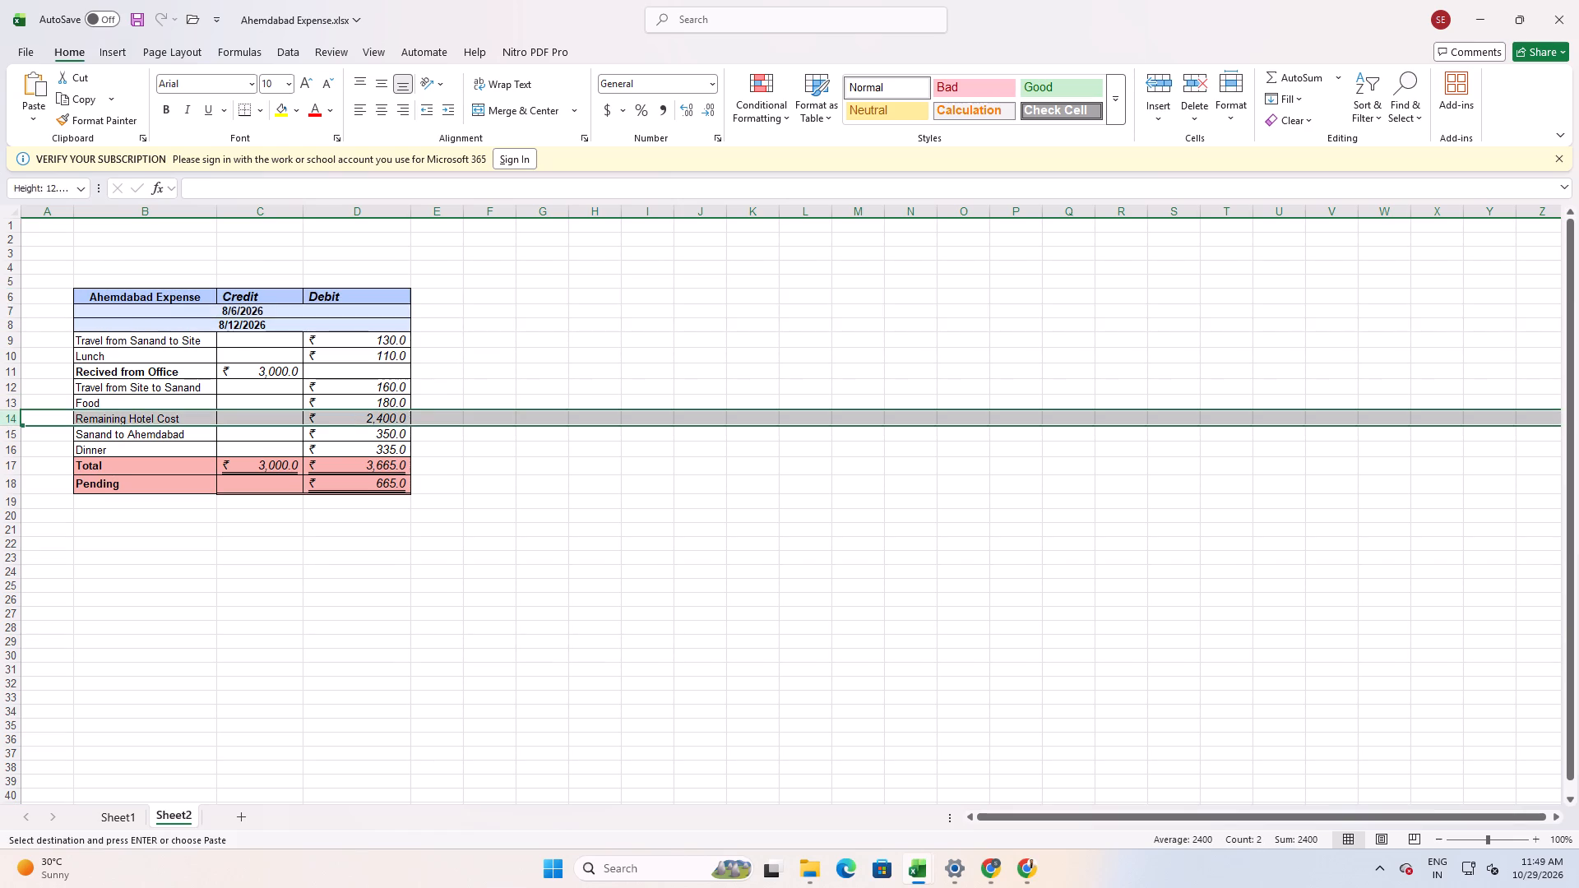
pyautogui.click(5, 312)
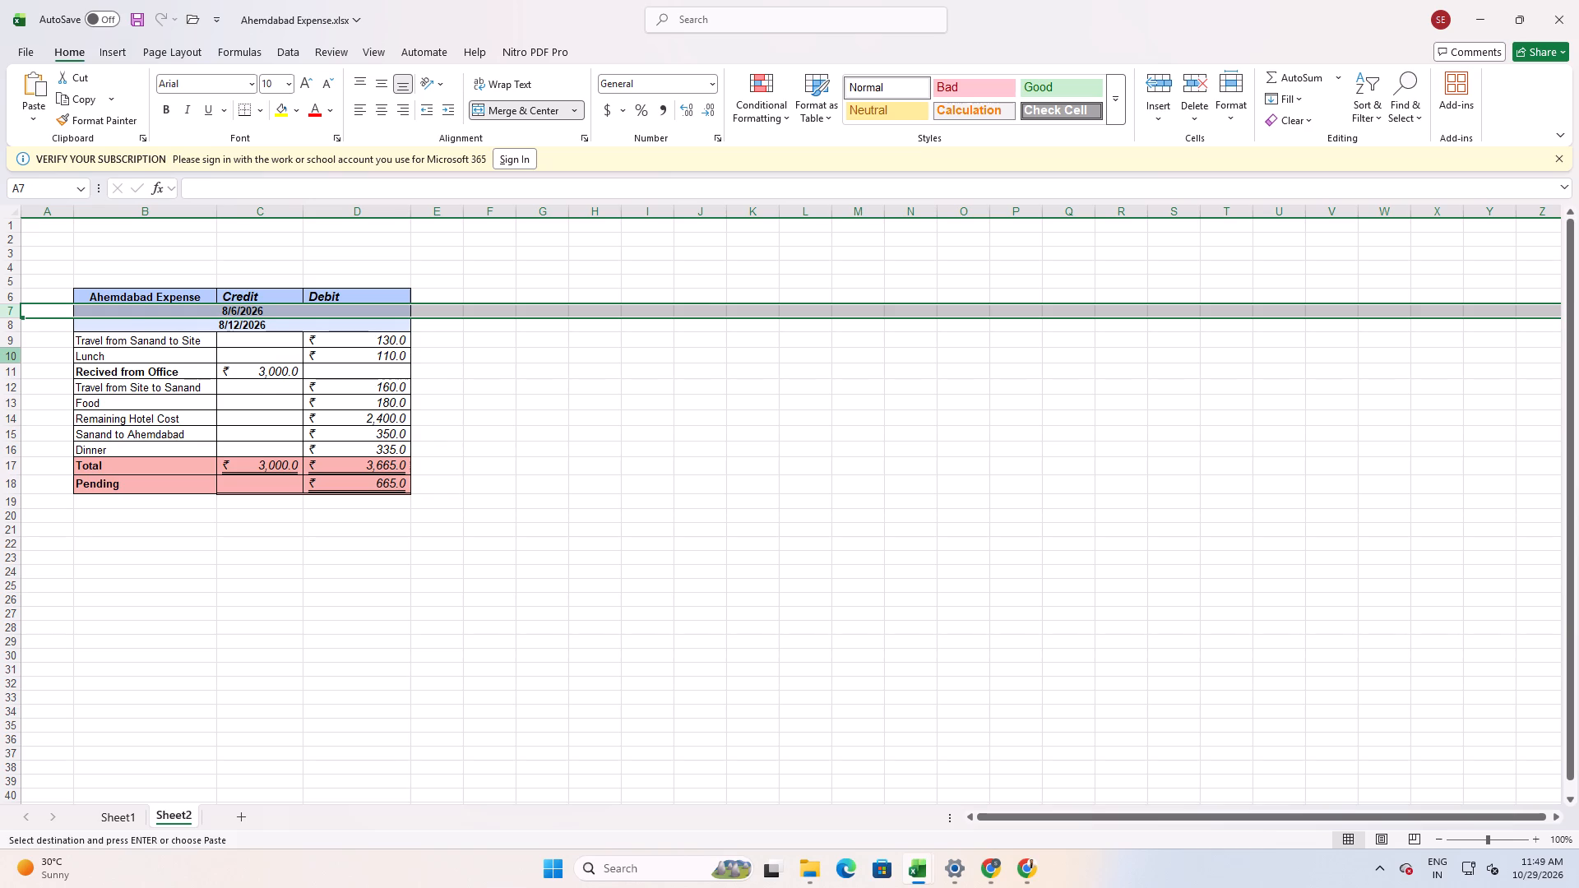
pyautogui.hotkey('ctrl', '-')
pyautogui.click(341, 372)
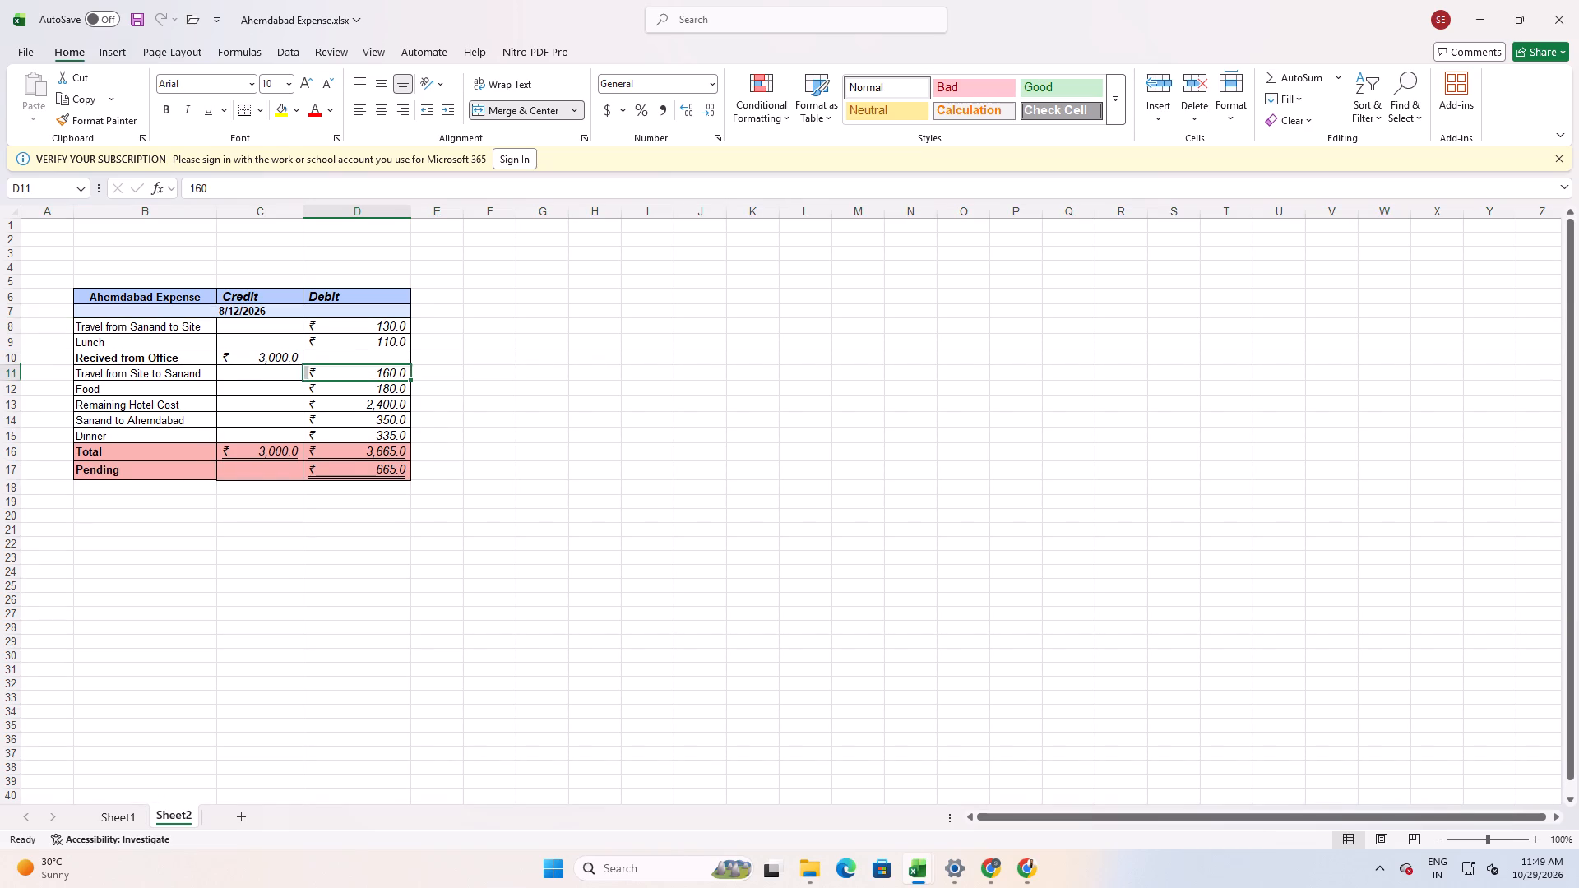
# Set the Recived from Office credit on Sheet2 to 2000.
pyautogui.click(273, 362)
pyautogui.write('2000')
pyautogui.press('Return')
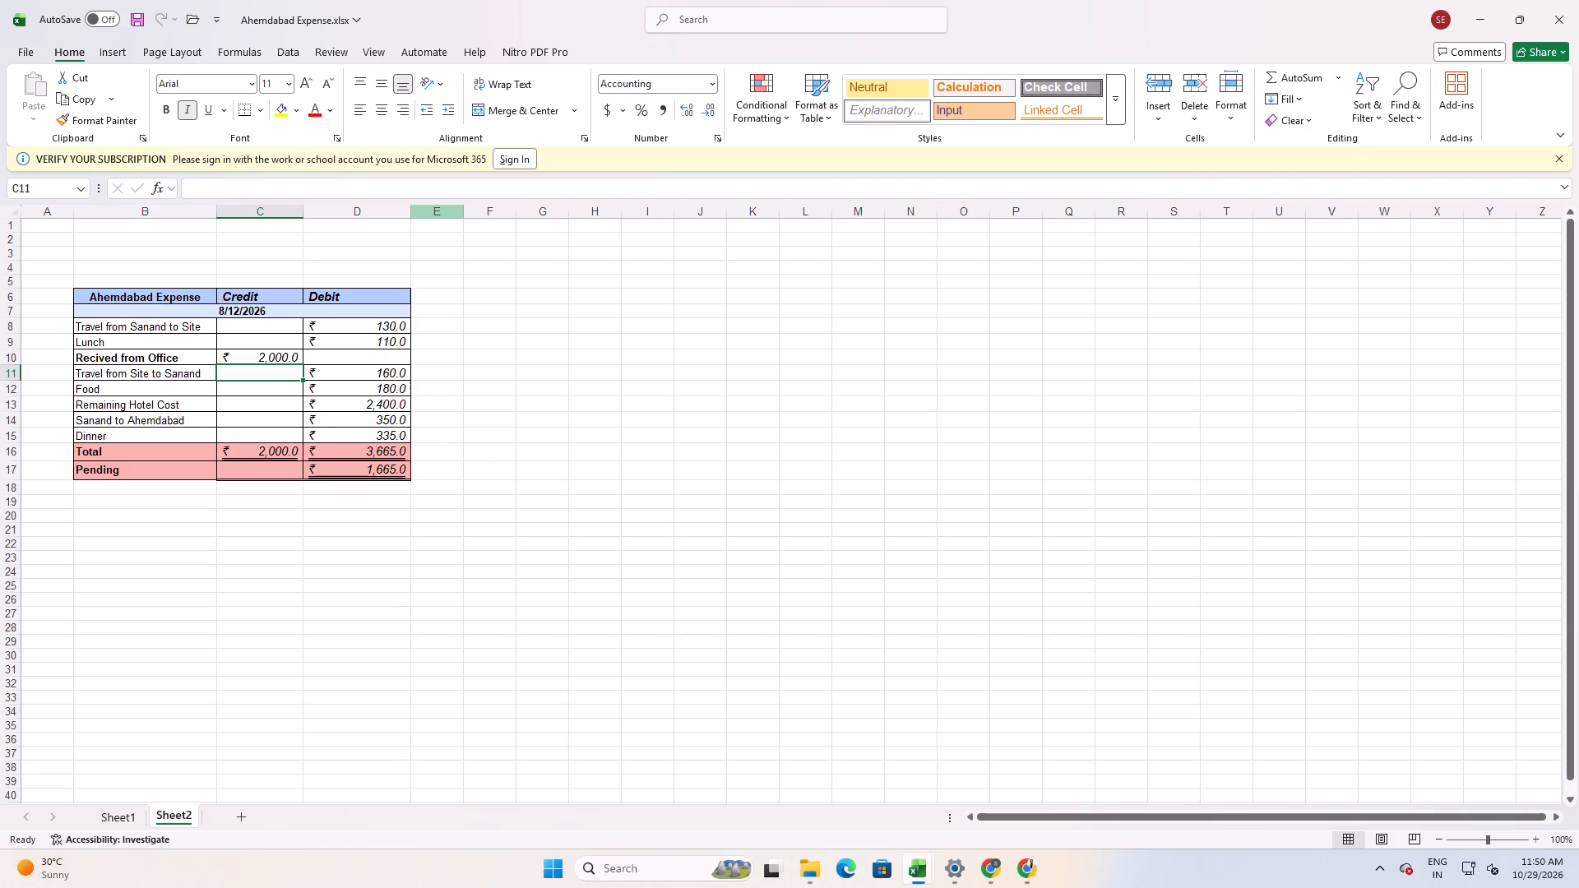
# Change the first travel entry to "Travel from Ahmedabad station to Site" and widen column B to fit it.
pyautogui.doubleClick(157, 322)
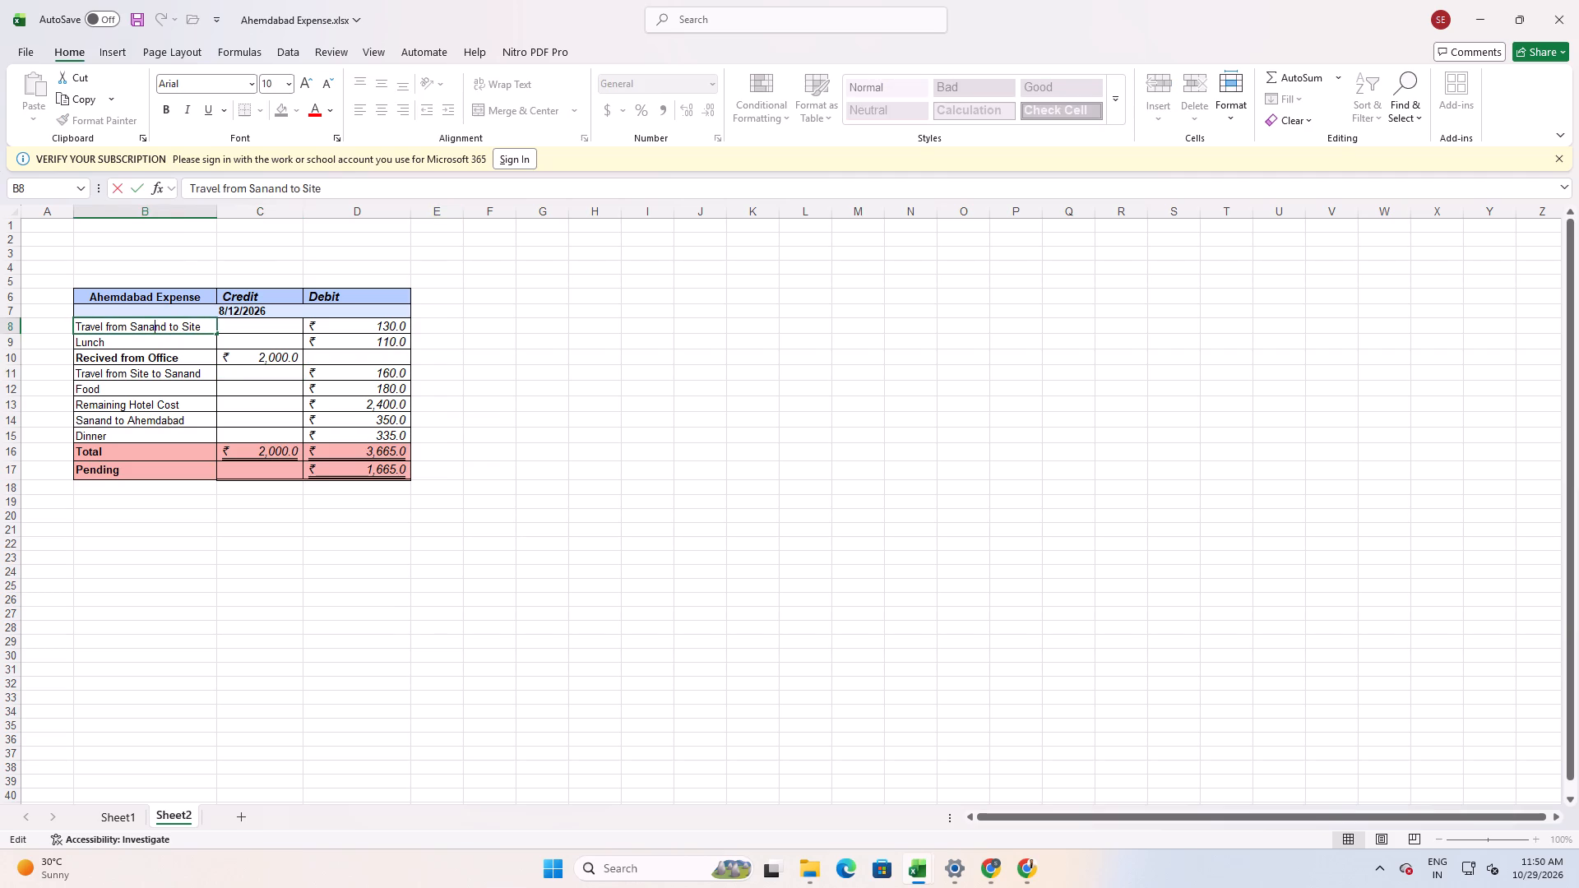
pyautogui.moveTo(165, 331); pyautogui.dragTo(151, 332)
pyautogui.moveTo(151, 332); pyautogui.dragTo(132, 335)
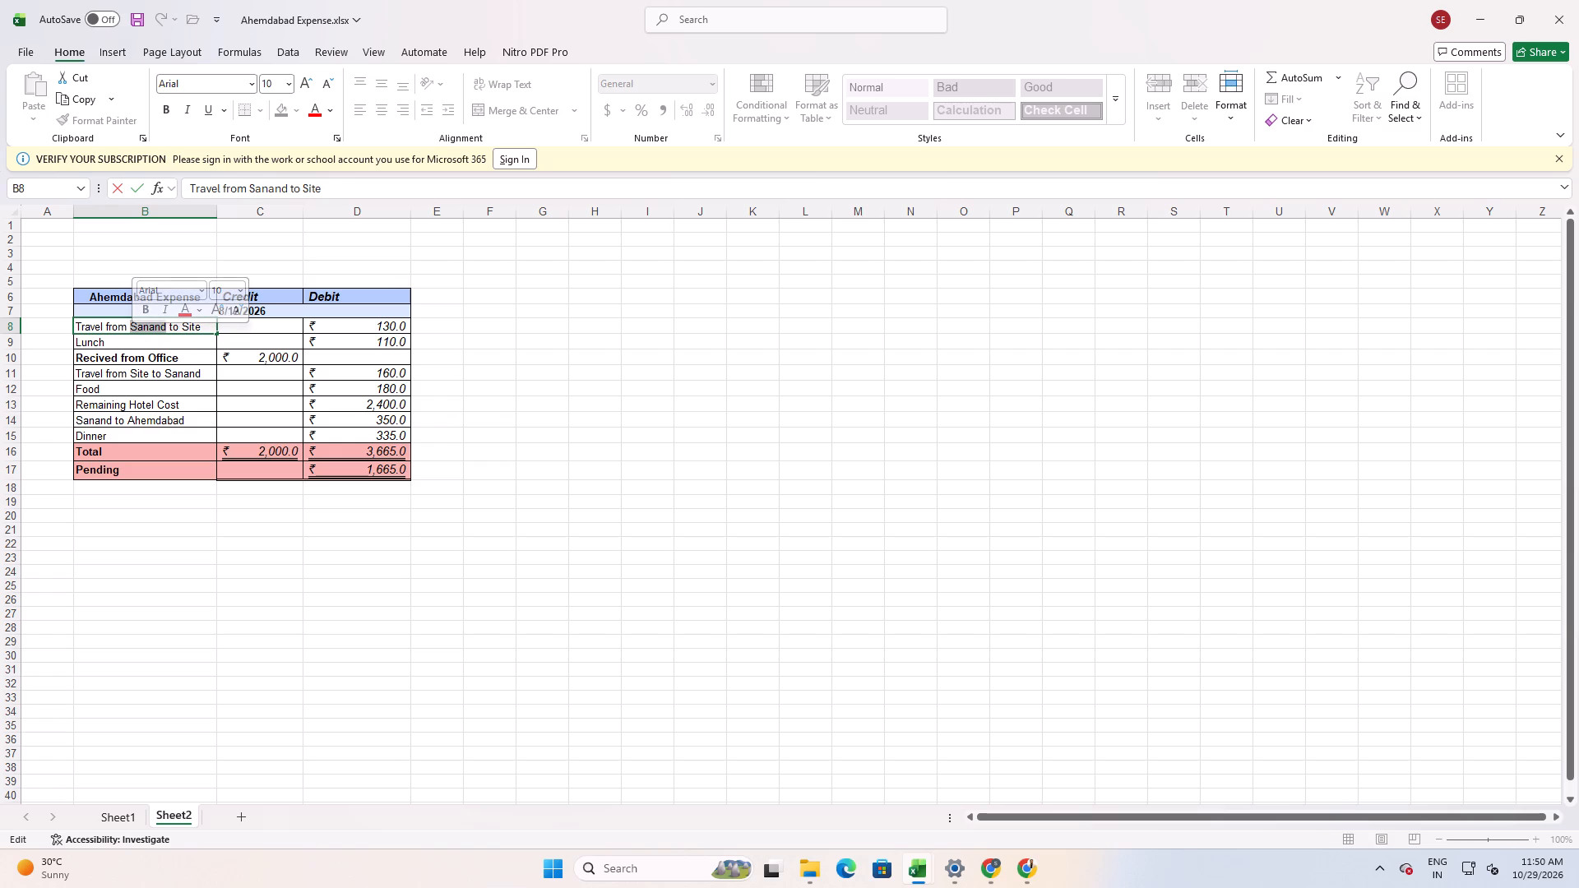
pyautogui.write('Ah')
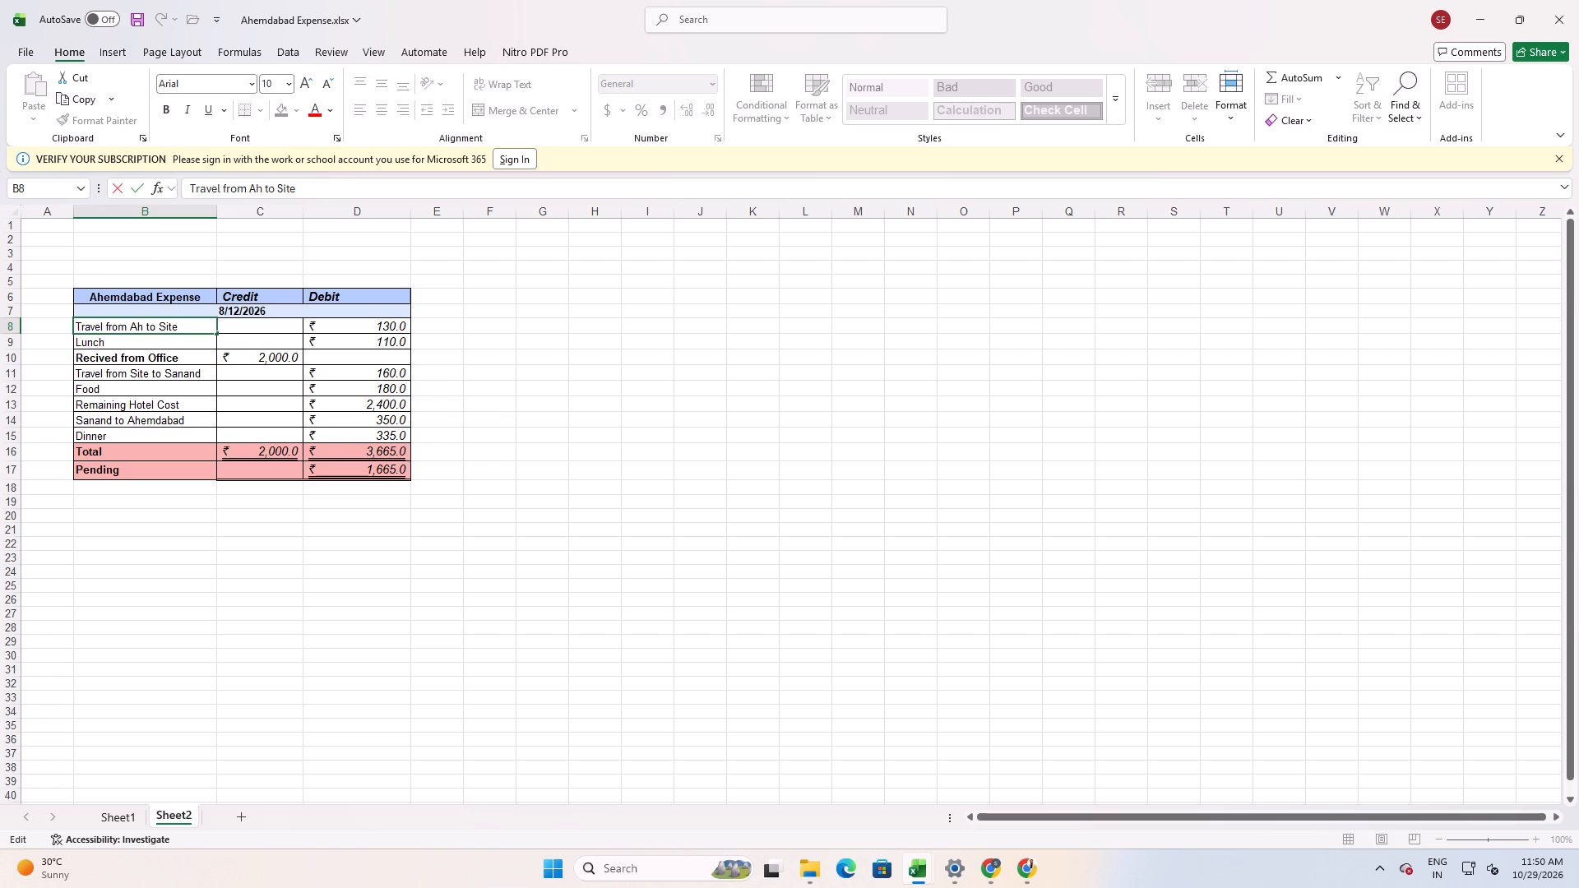
pyautogui.write('medabad')
pyautogui.press('space')
pyautogui.write('stat')
pyautogui.write('ion')
pyautogui.press('space')
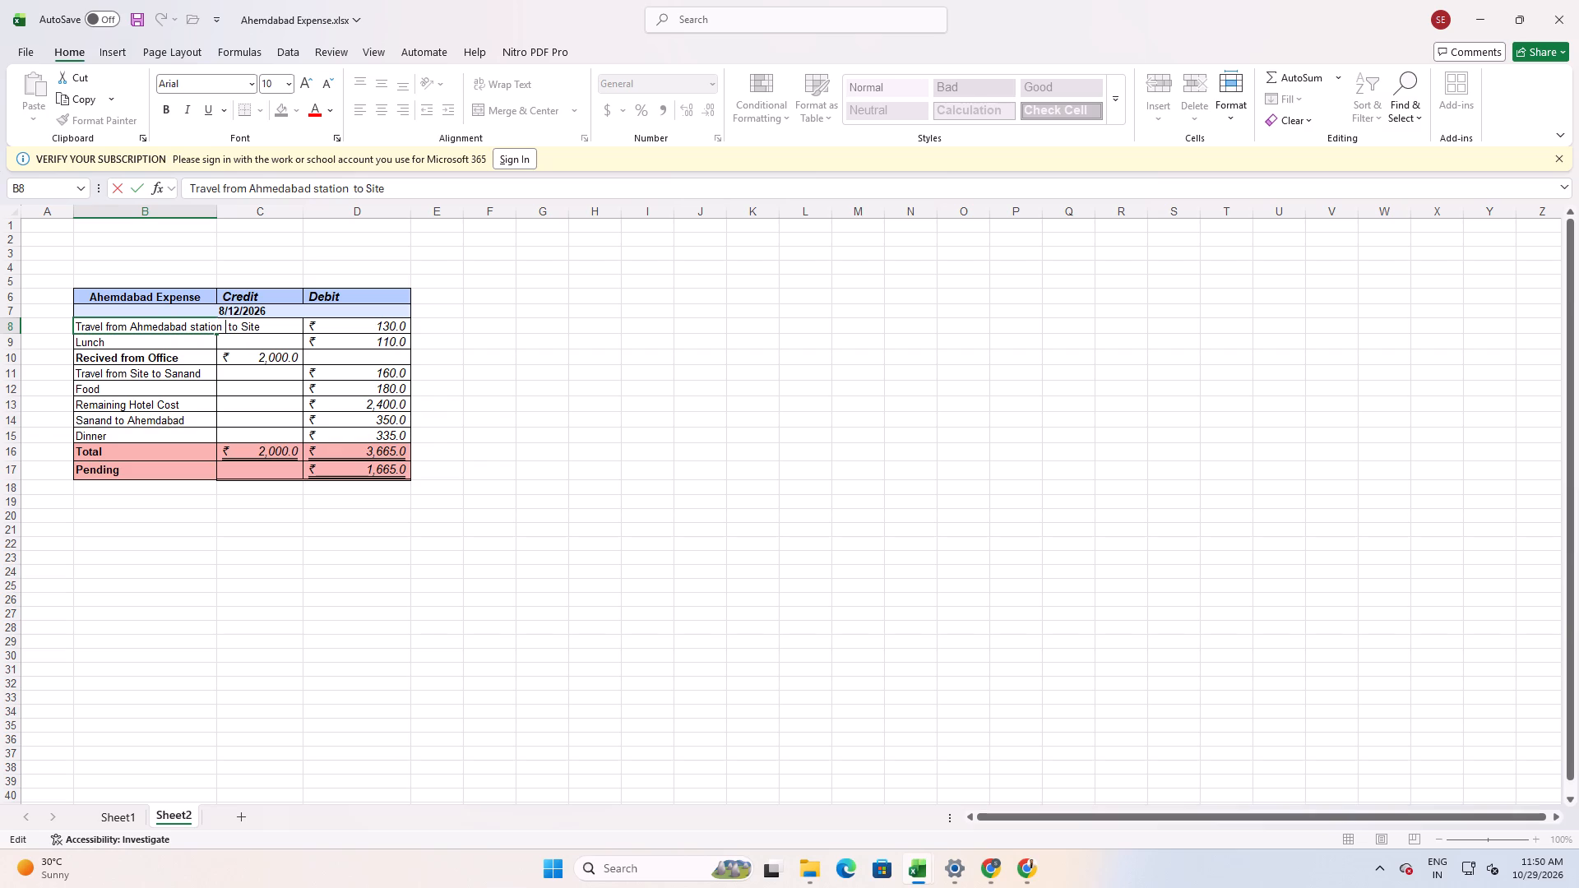
pyautogui.press('BackSpace')
pyautogui.click(279, 333)
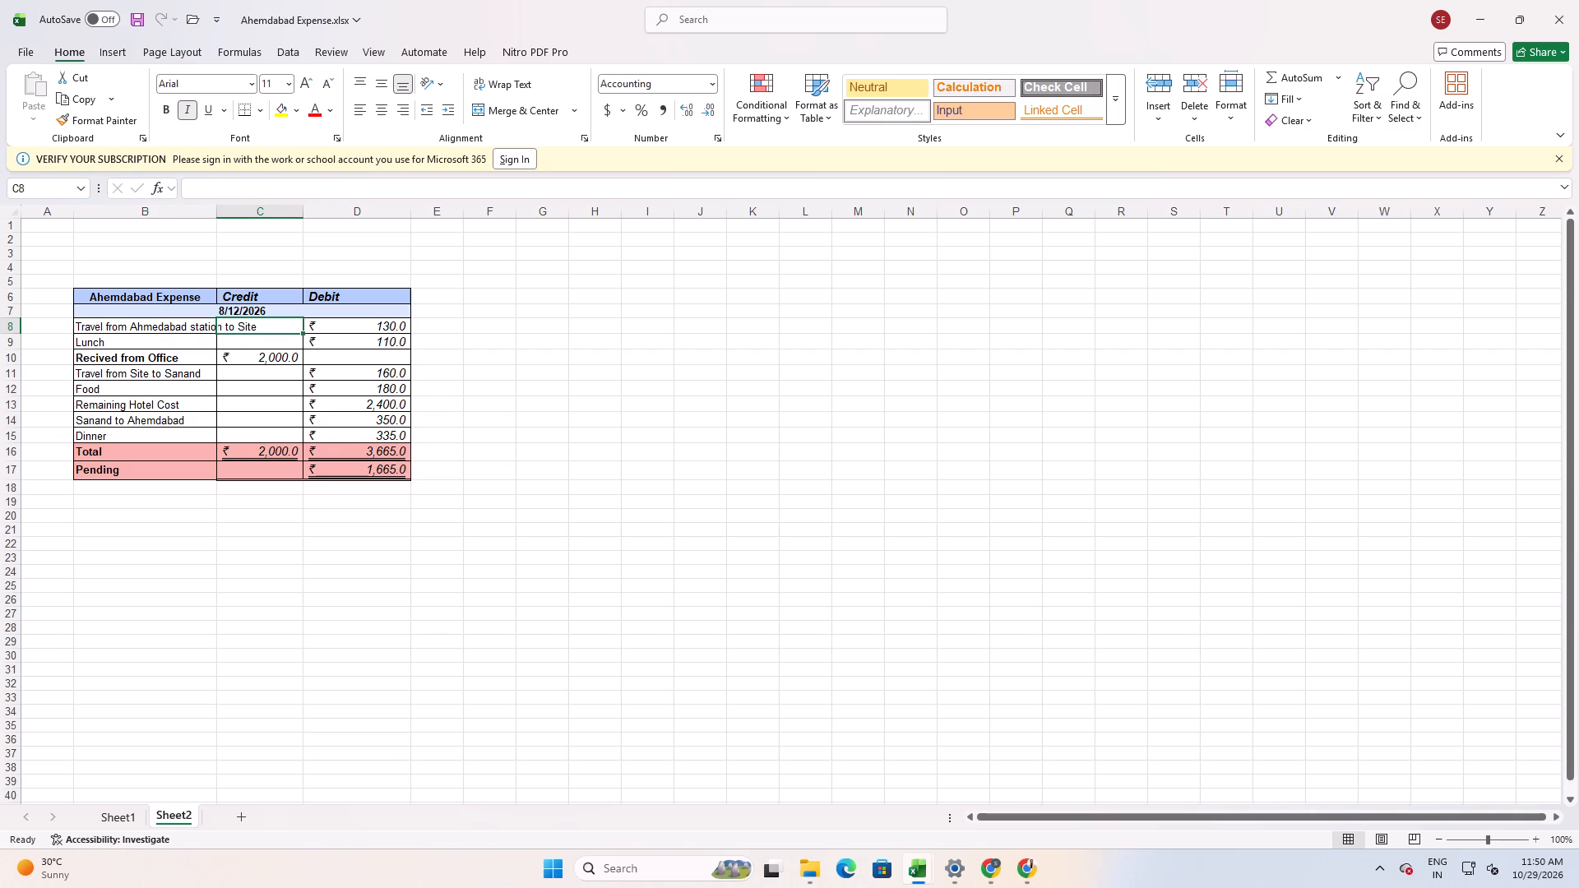
pyautogui.moveTo(220, 213); pyautogui.dragTo(271, 203)
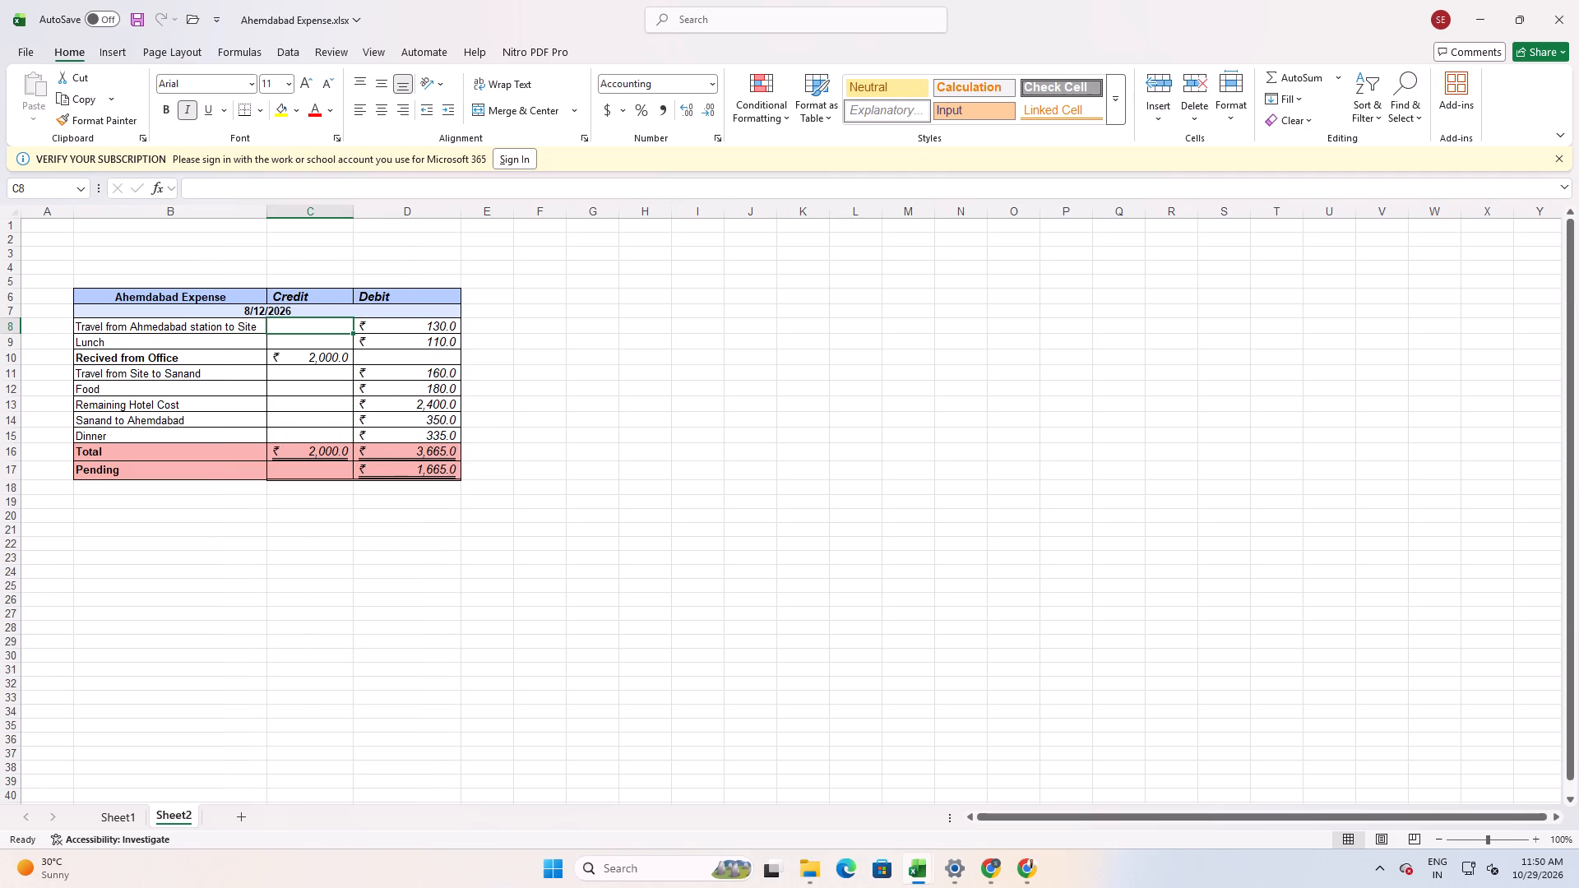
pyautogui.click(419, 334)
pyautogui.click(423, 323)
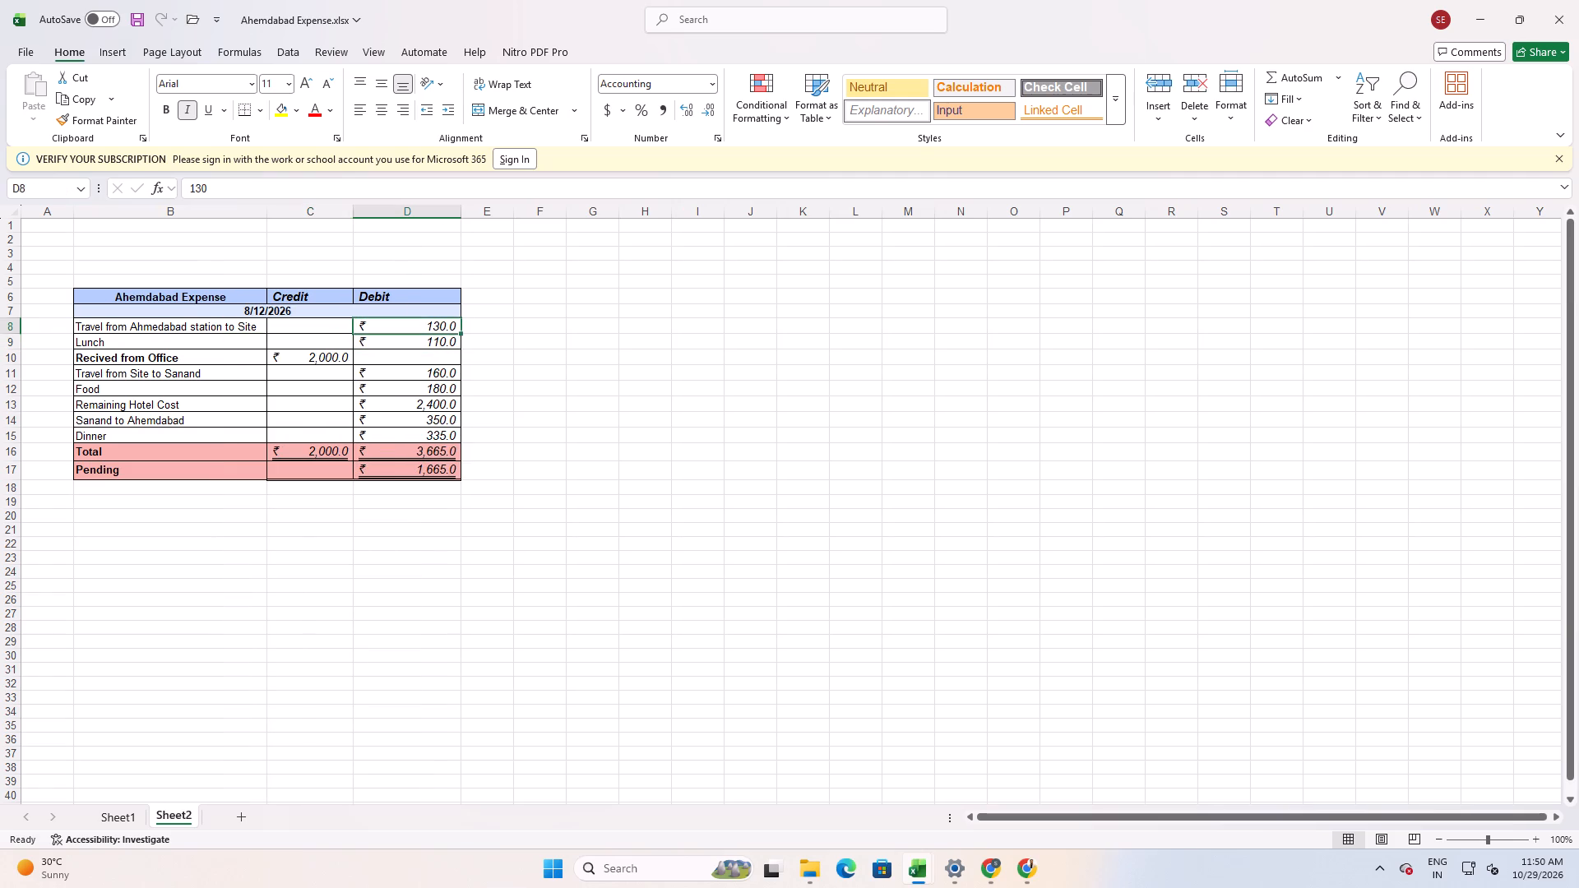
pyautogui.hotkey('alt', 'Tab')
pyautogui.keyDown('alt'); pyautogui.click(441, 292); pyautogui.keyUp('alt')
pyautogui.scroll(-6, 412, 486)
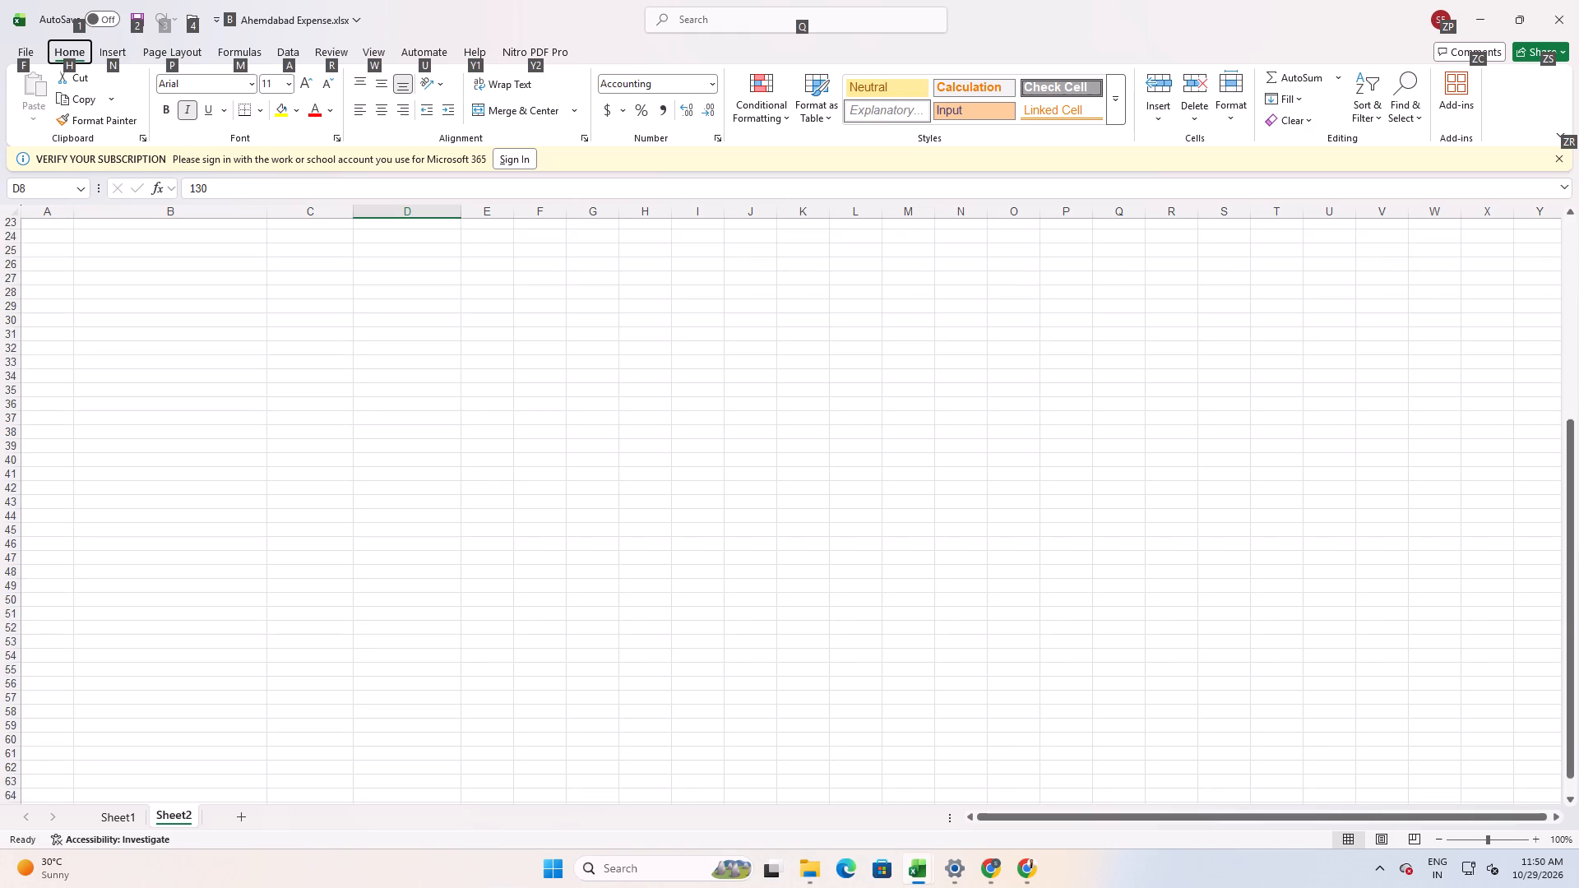
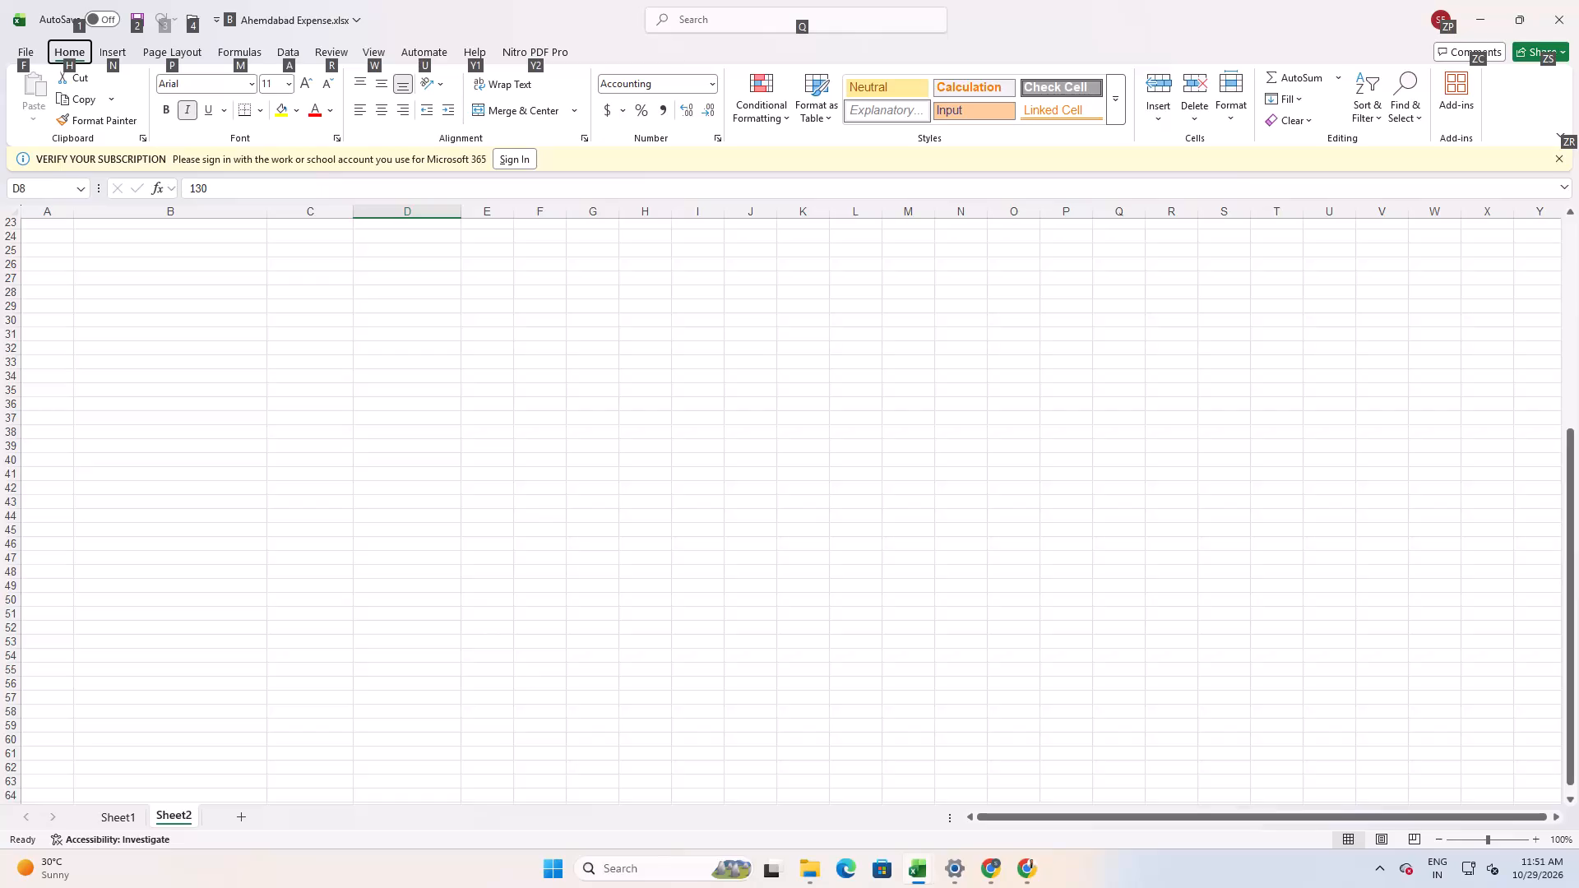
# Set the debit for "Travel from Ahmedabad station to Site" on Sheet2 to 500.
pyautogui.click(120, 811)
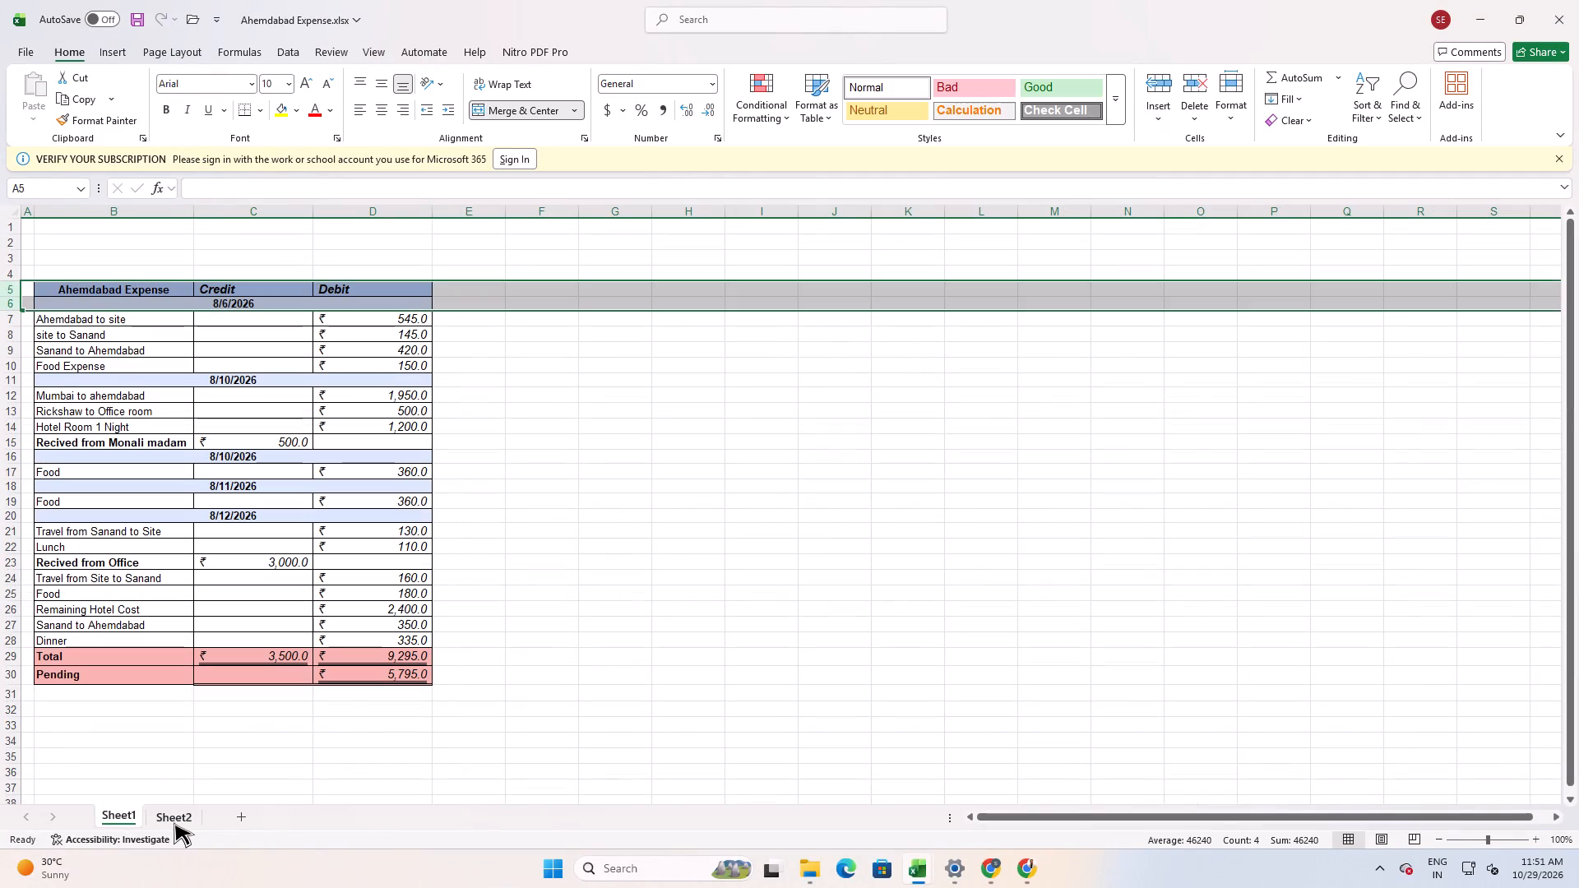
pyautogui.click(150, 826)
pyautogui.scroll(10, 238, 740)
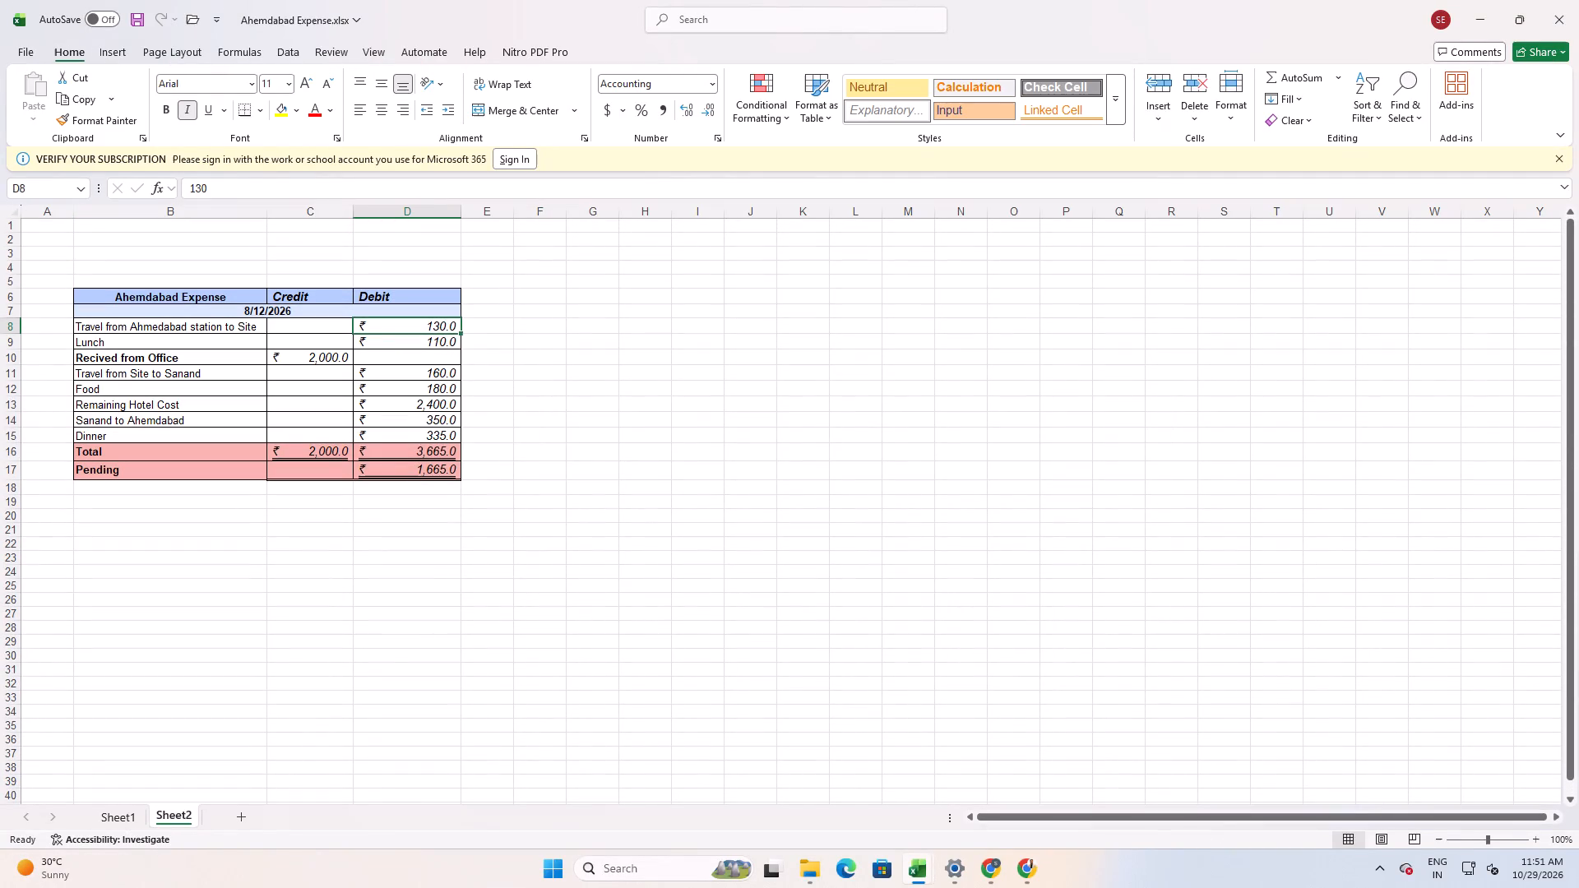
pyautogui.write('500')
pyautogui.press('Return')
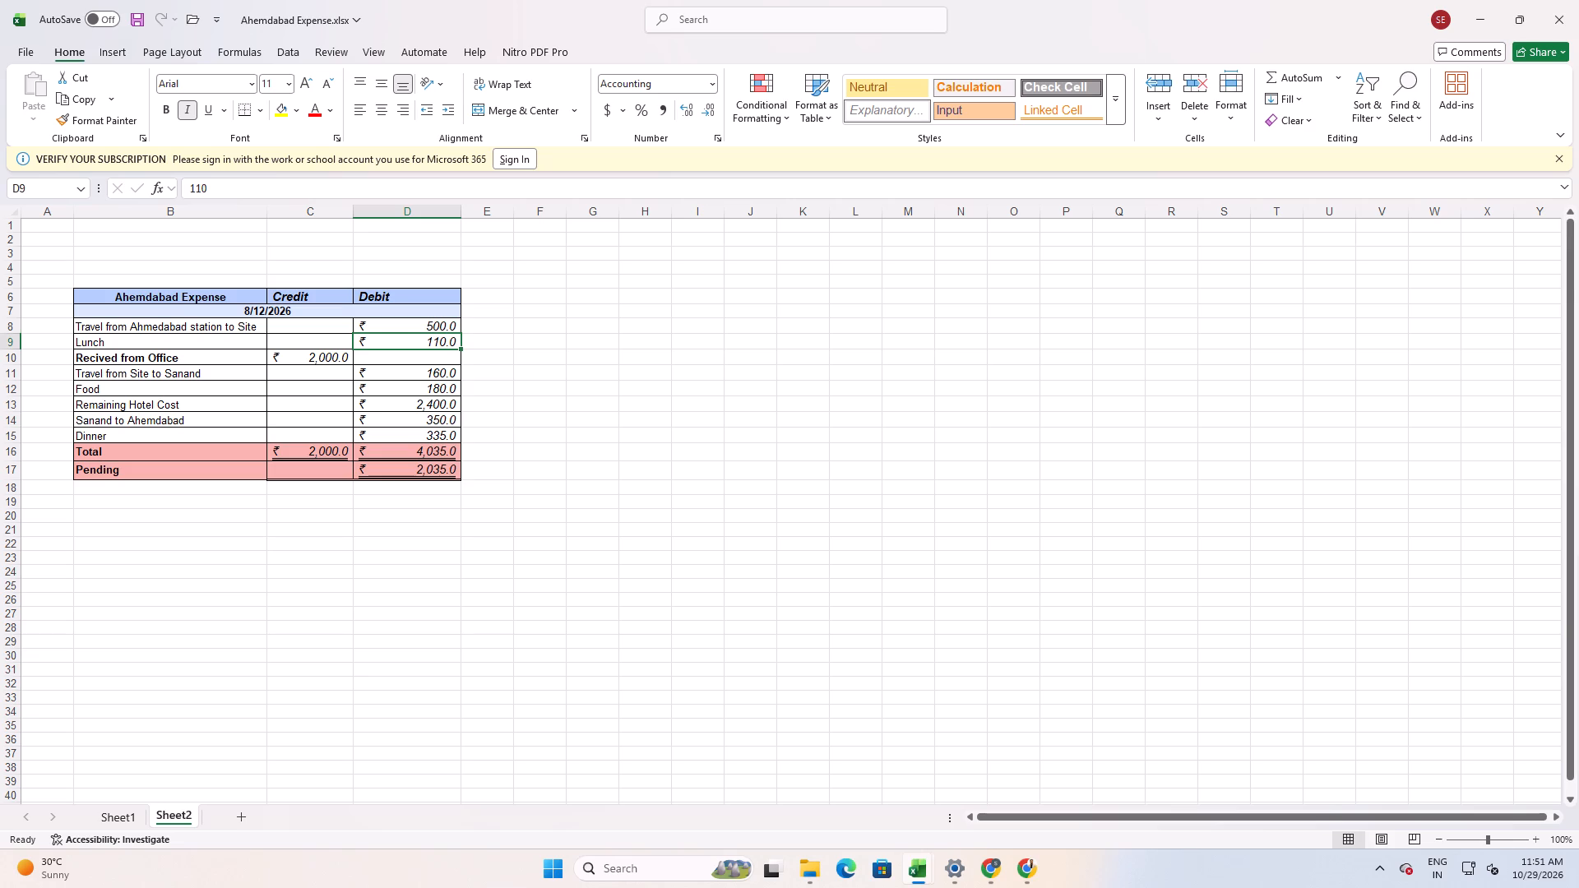
# Set the debit for "Travel from Ahmedabad station to Site" to 550.
pyautogui.scroll(-4, 669, 370)
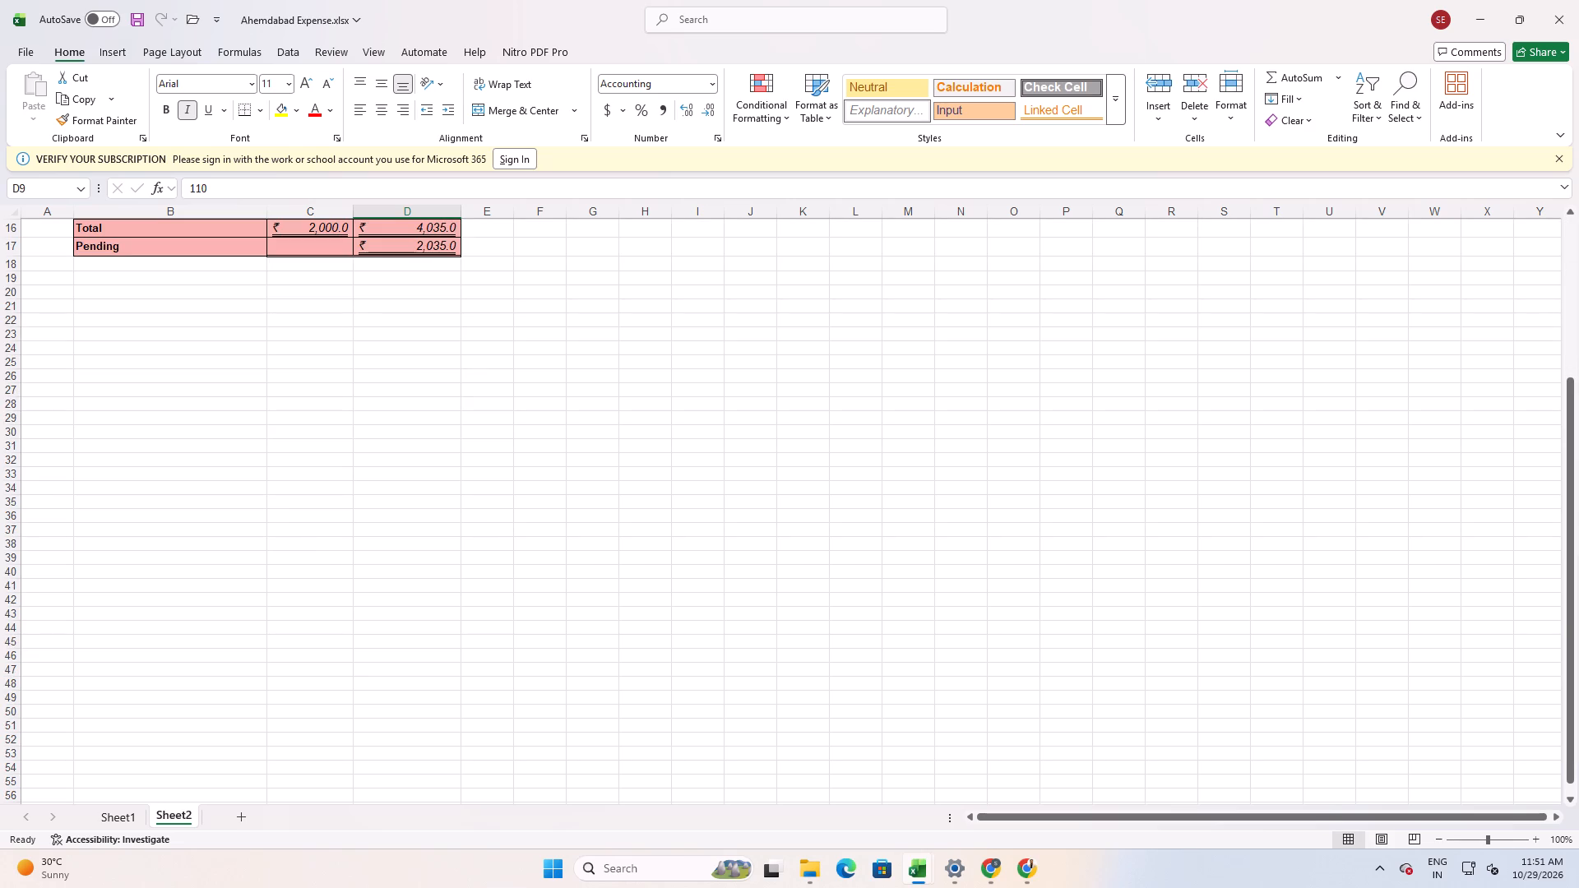
pyautogui.scroll(4, 437, 488)
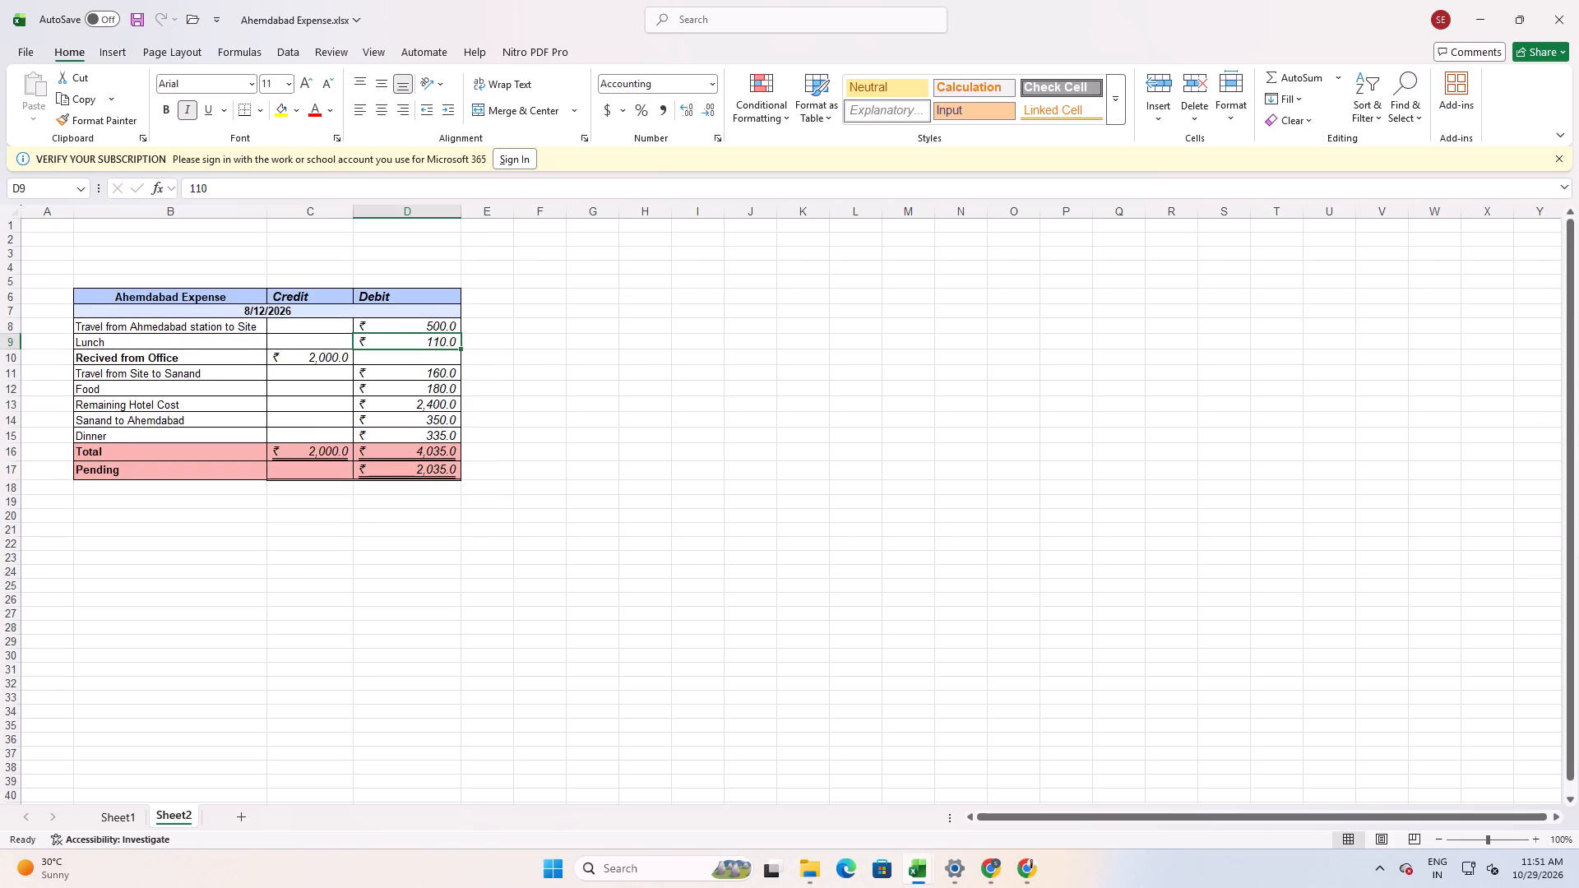
pyautogui.scroll(2, 432, 486)
pyautogui.click(440, 323)
pyautogui.write('550')
pyautogui.press('Return')
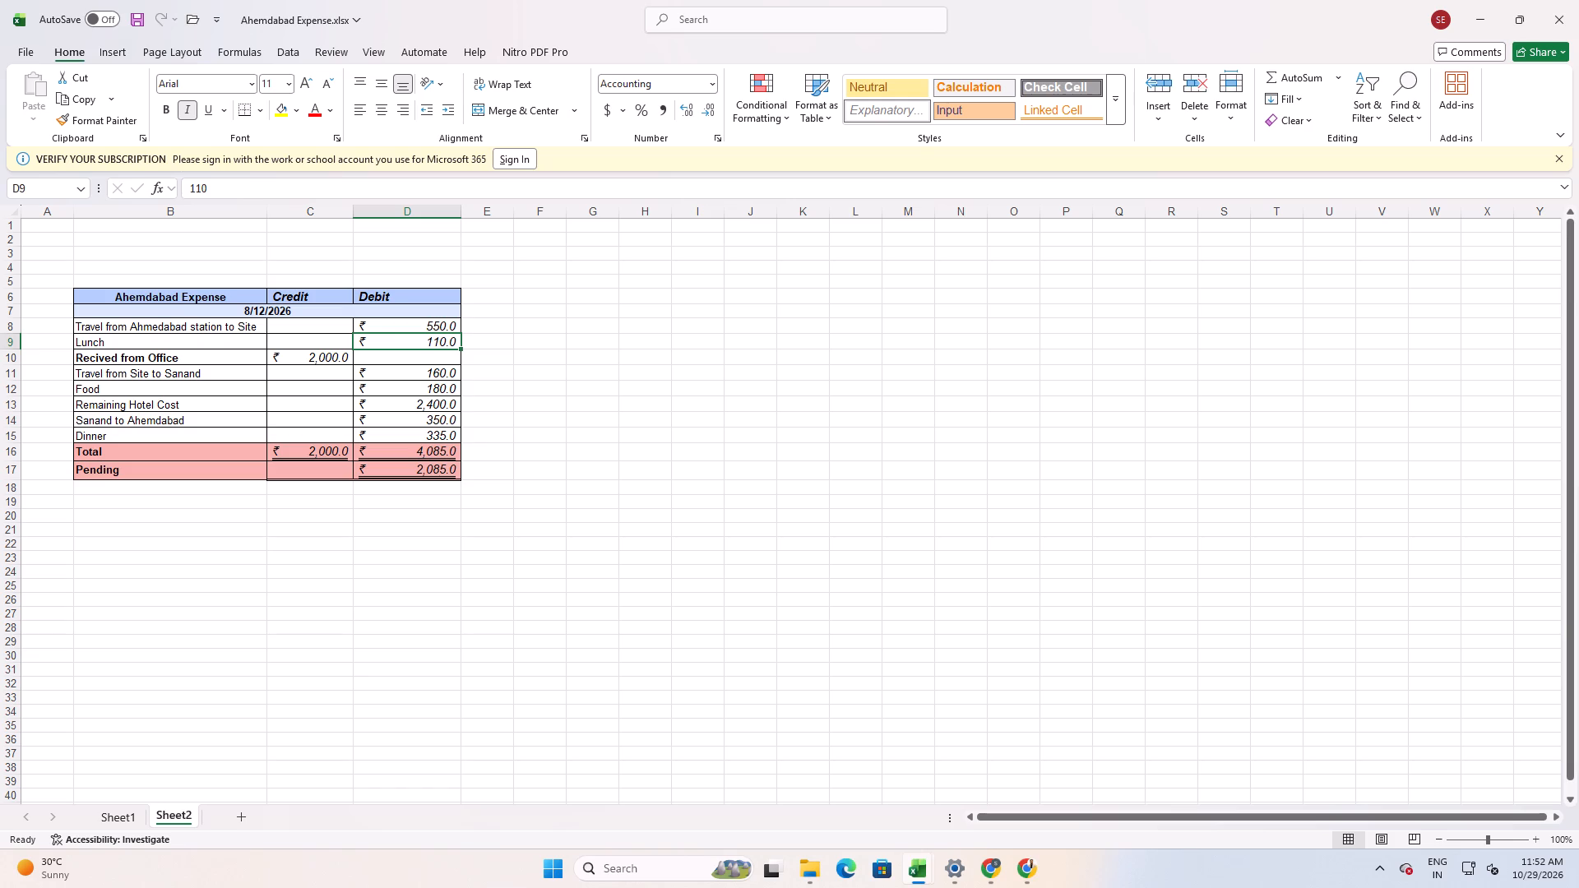
# Move the Recived from Office row directly below the date row, using a newly inserted row 8 and deleting the original row.
pyautogui.click(12, 357)
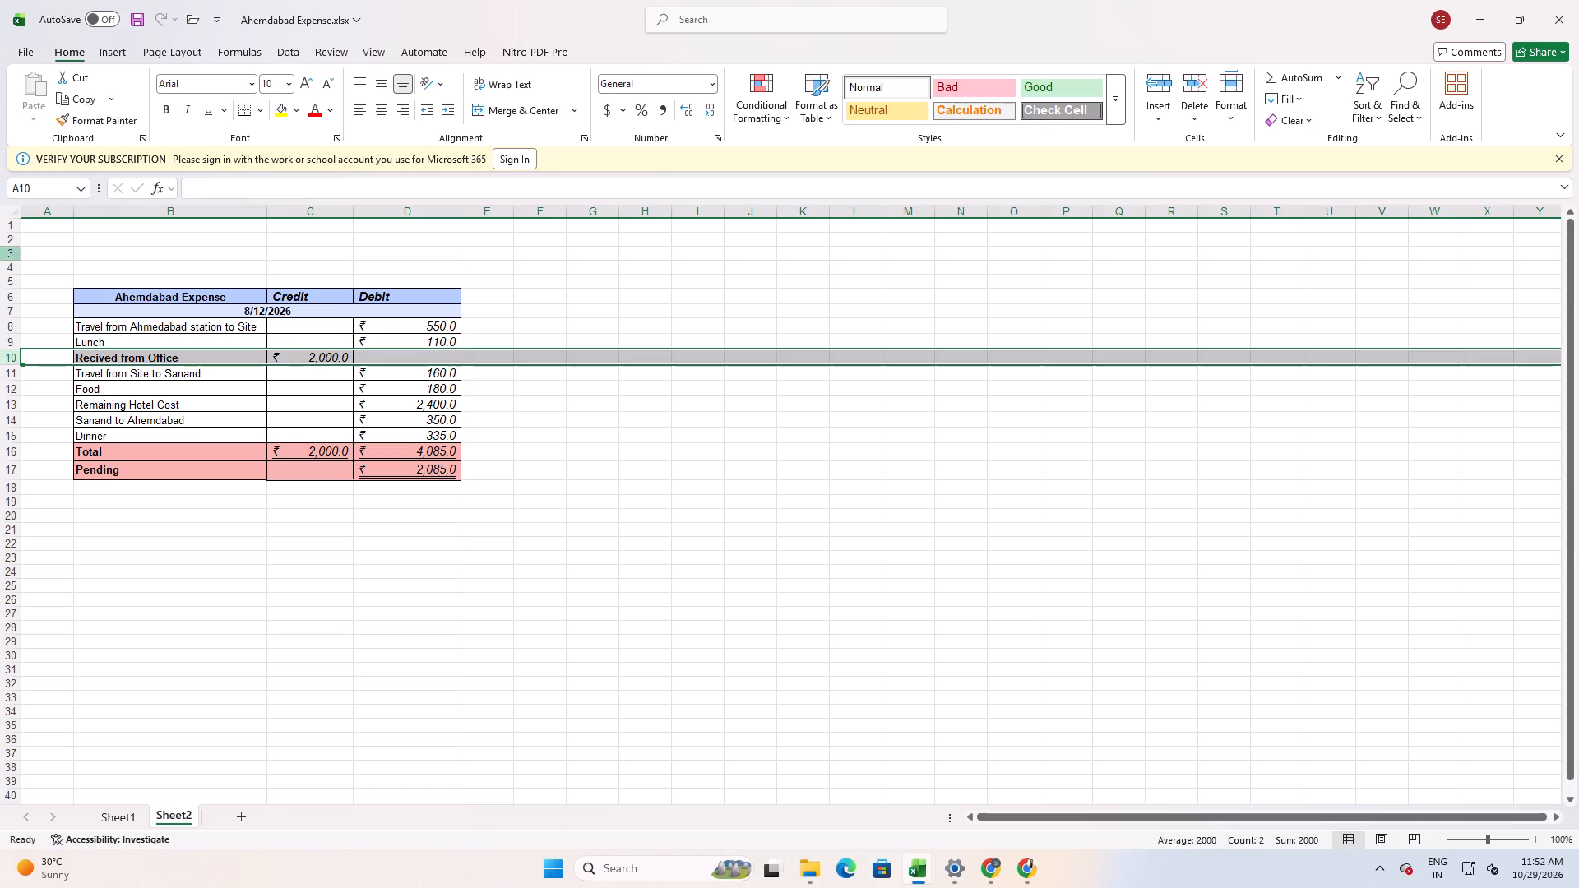
pyautogui.click(13, 325)
pyautogui.click(1156, 75)
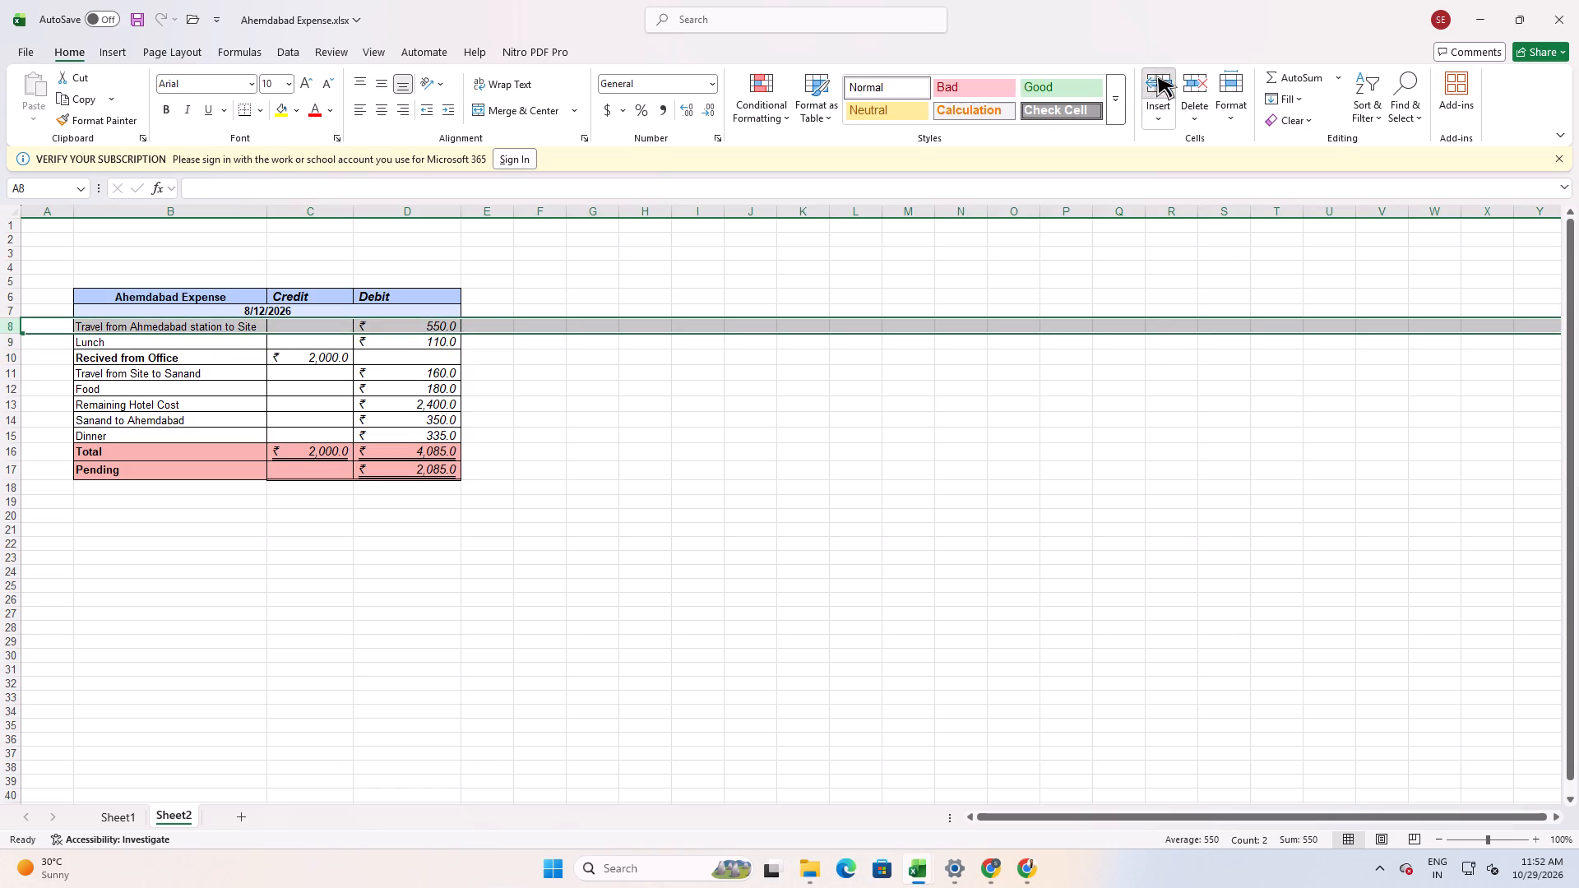
pyautogui.click(8, 335)
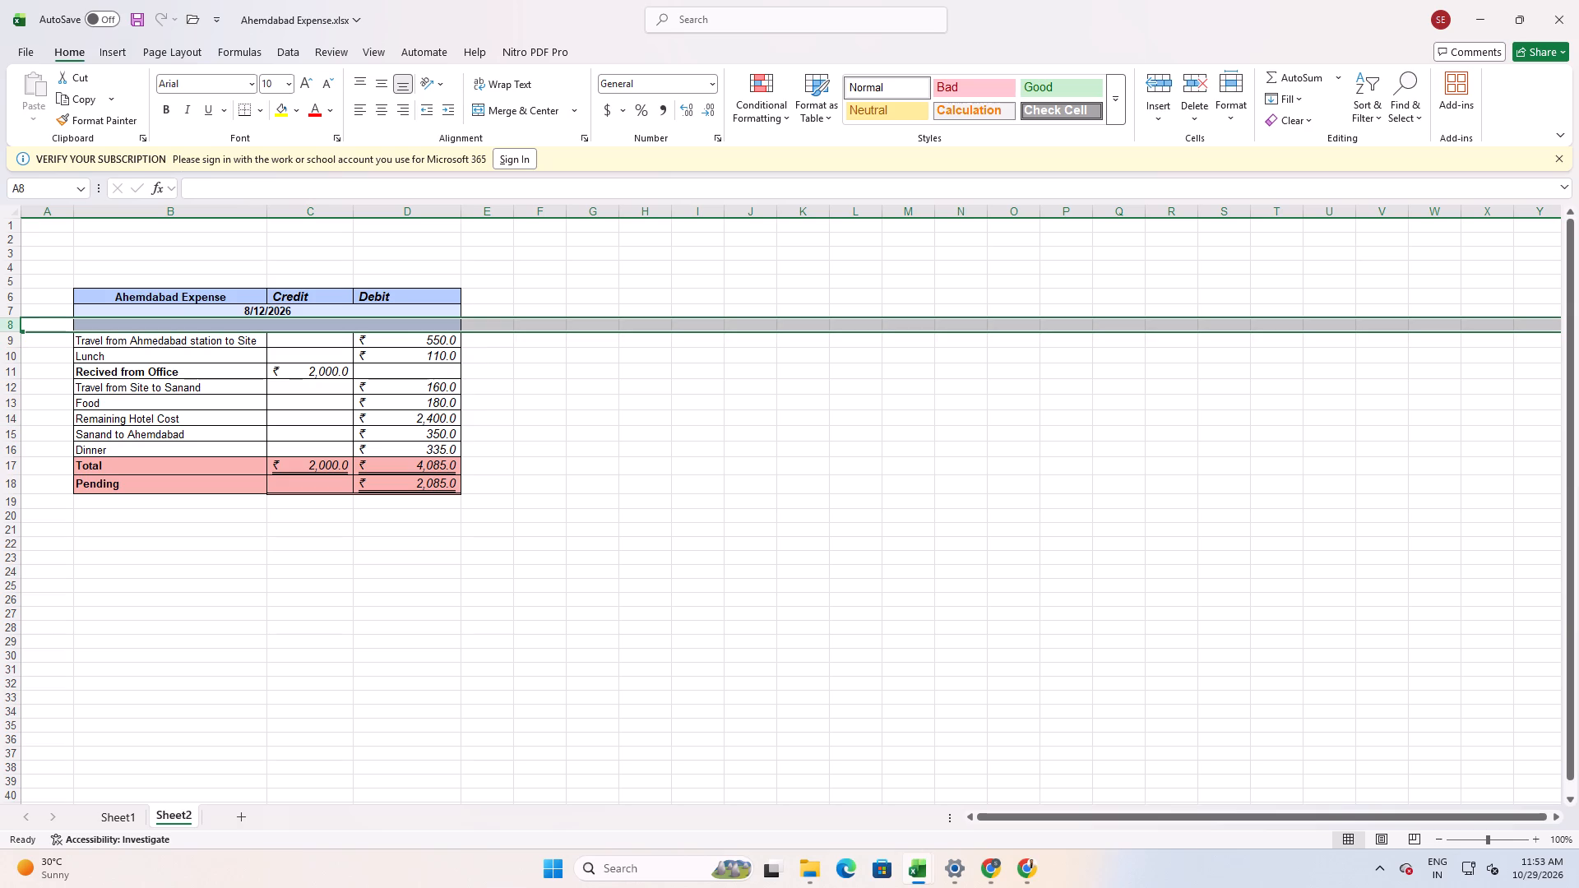
pyautogui.click(12, 372)
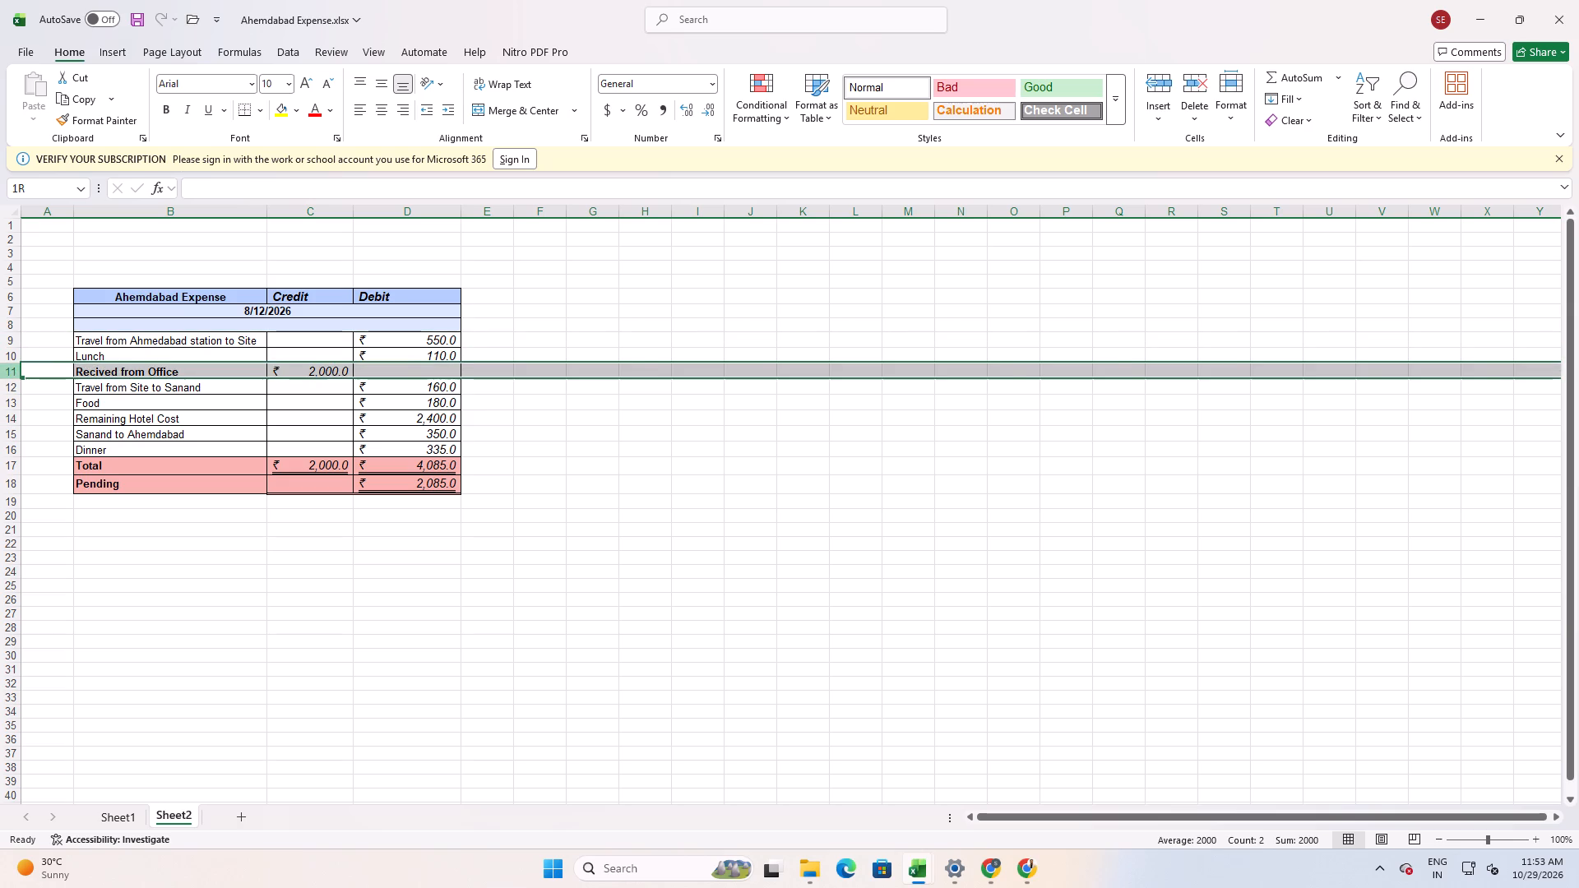
pyautogui.hotkey('ctrl', 'c')
pyautogui.click(6, 322)
pyautogui.hotkey('ctrl', 'v')
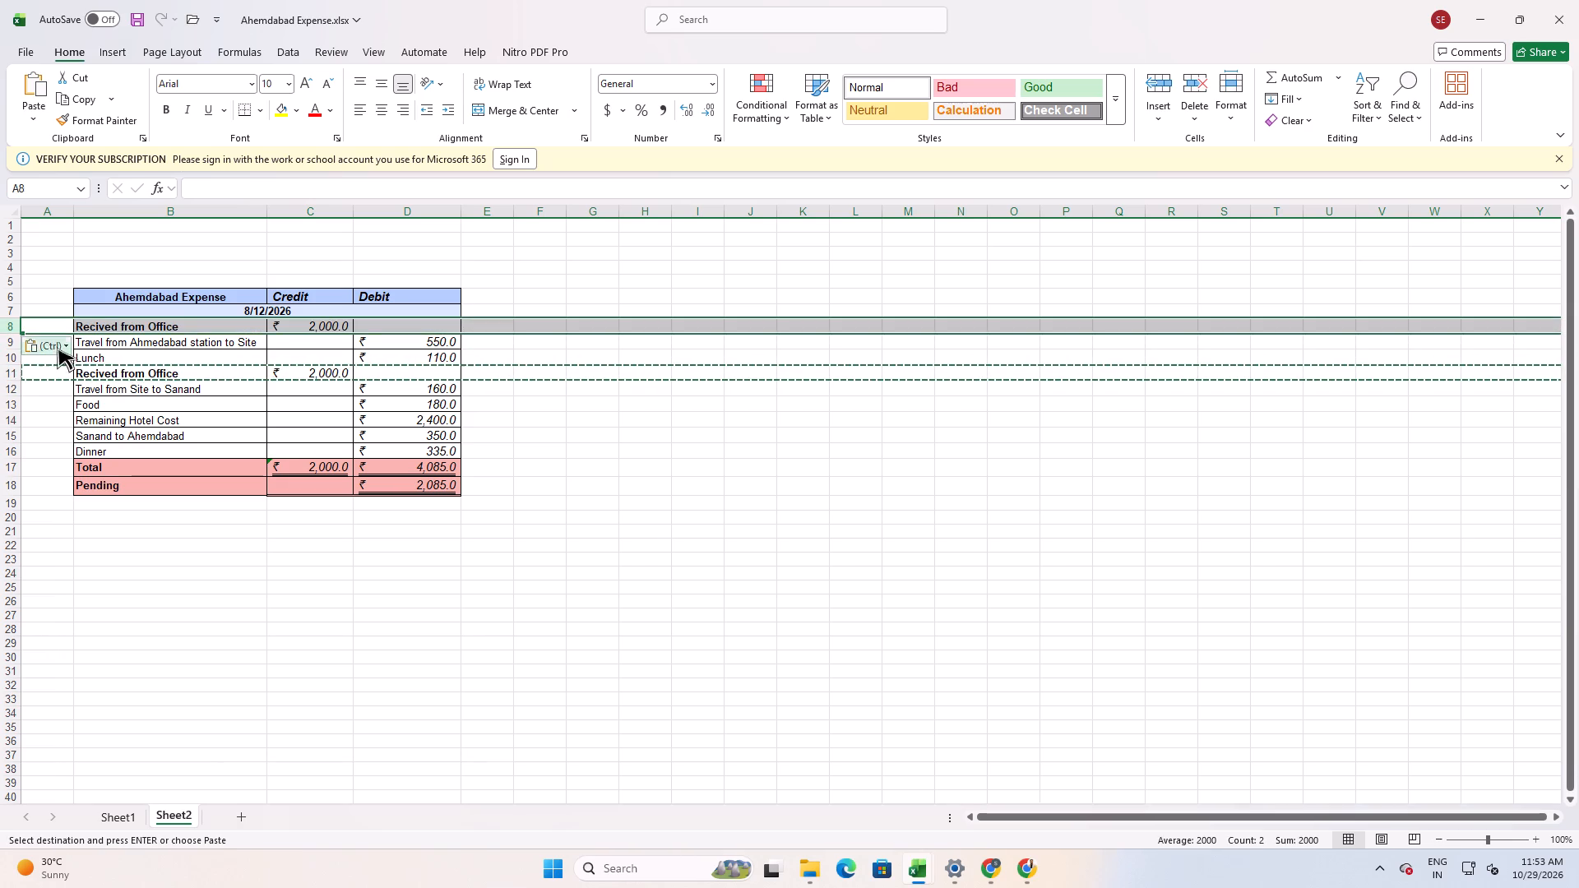
pyautogui.click(165, 390)
pyautogui.press('Escape')
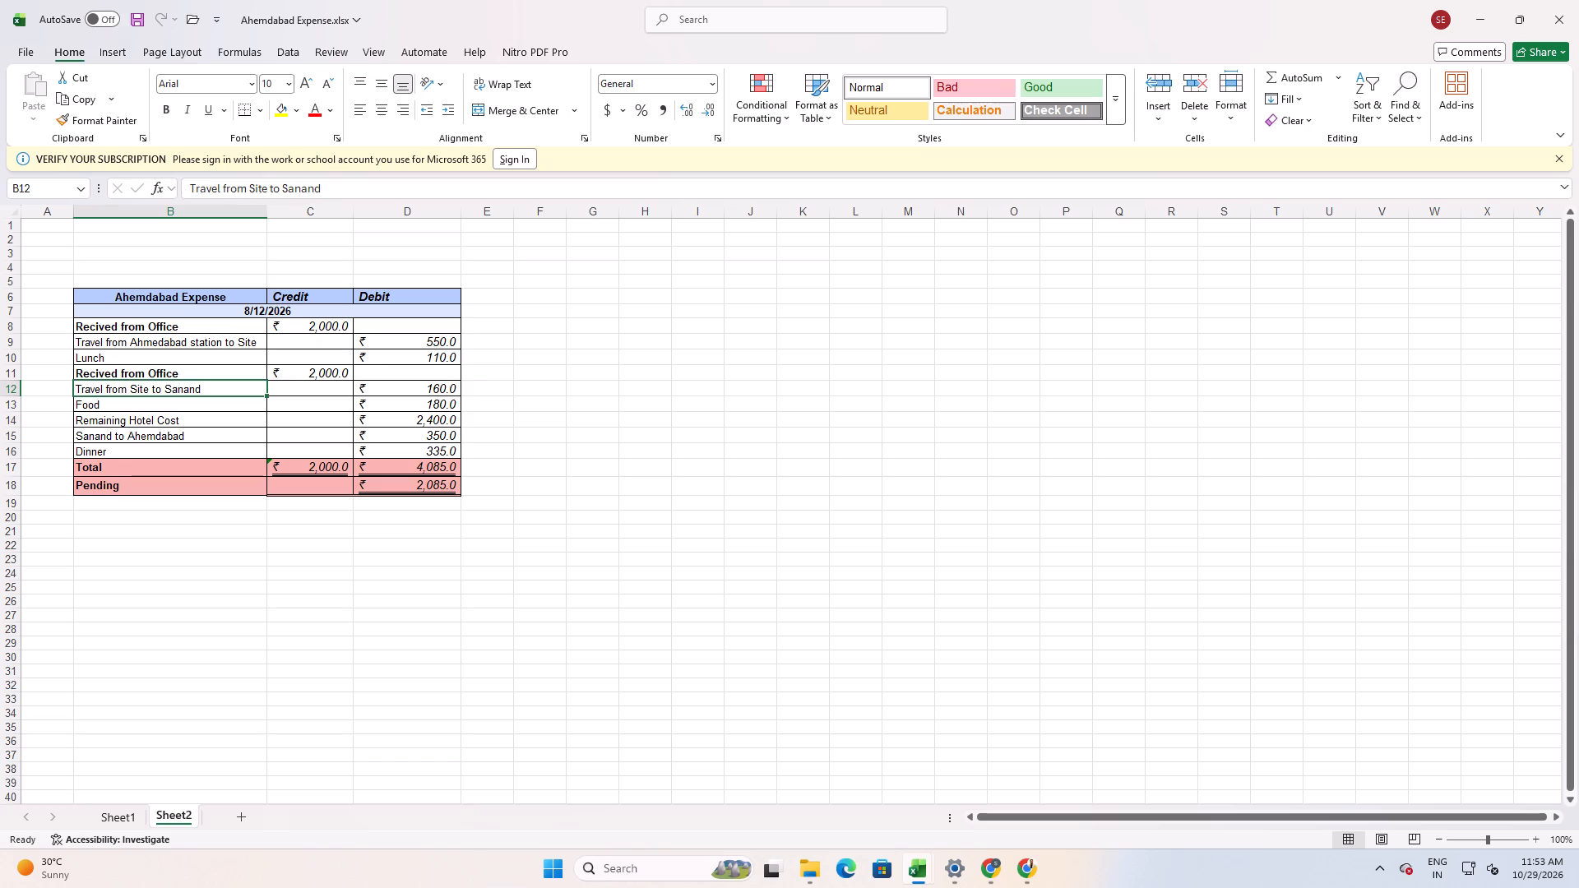
pyautogui.click(2, 373)
pyautogui.hotkey('ctrl', '-')
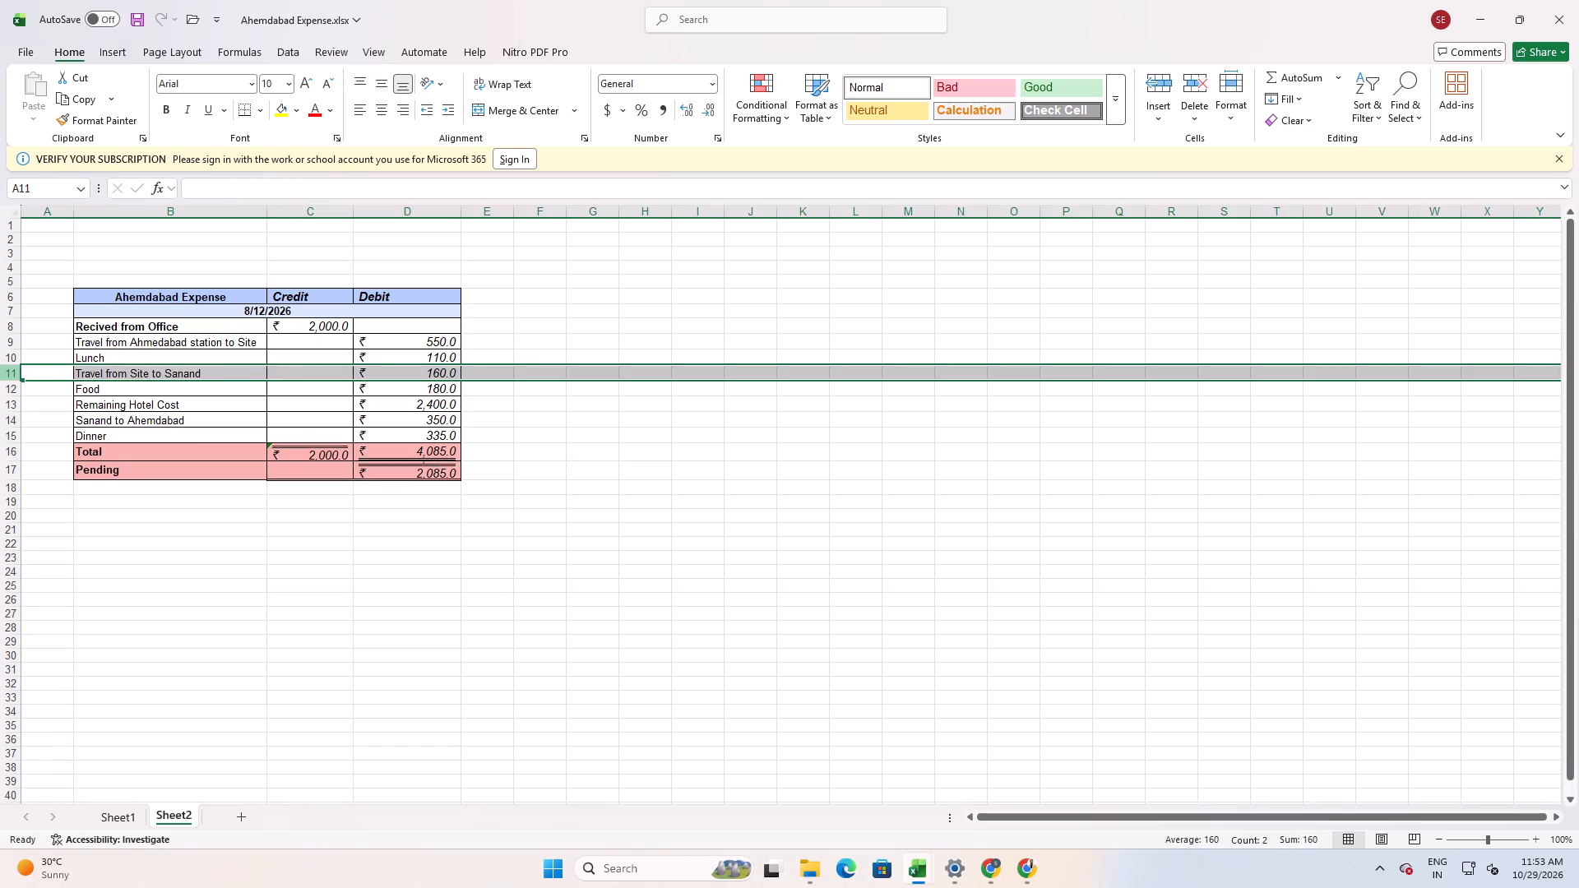
# Extend the credit Total formula to =SUM(C8:C15) and copy it to the debit Total in D16.
pyautogui.doubleClick(326, 452)
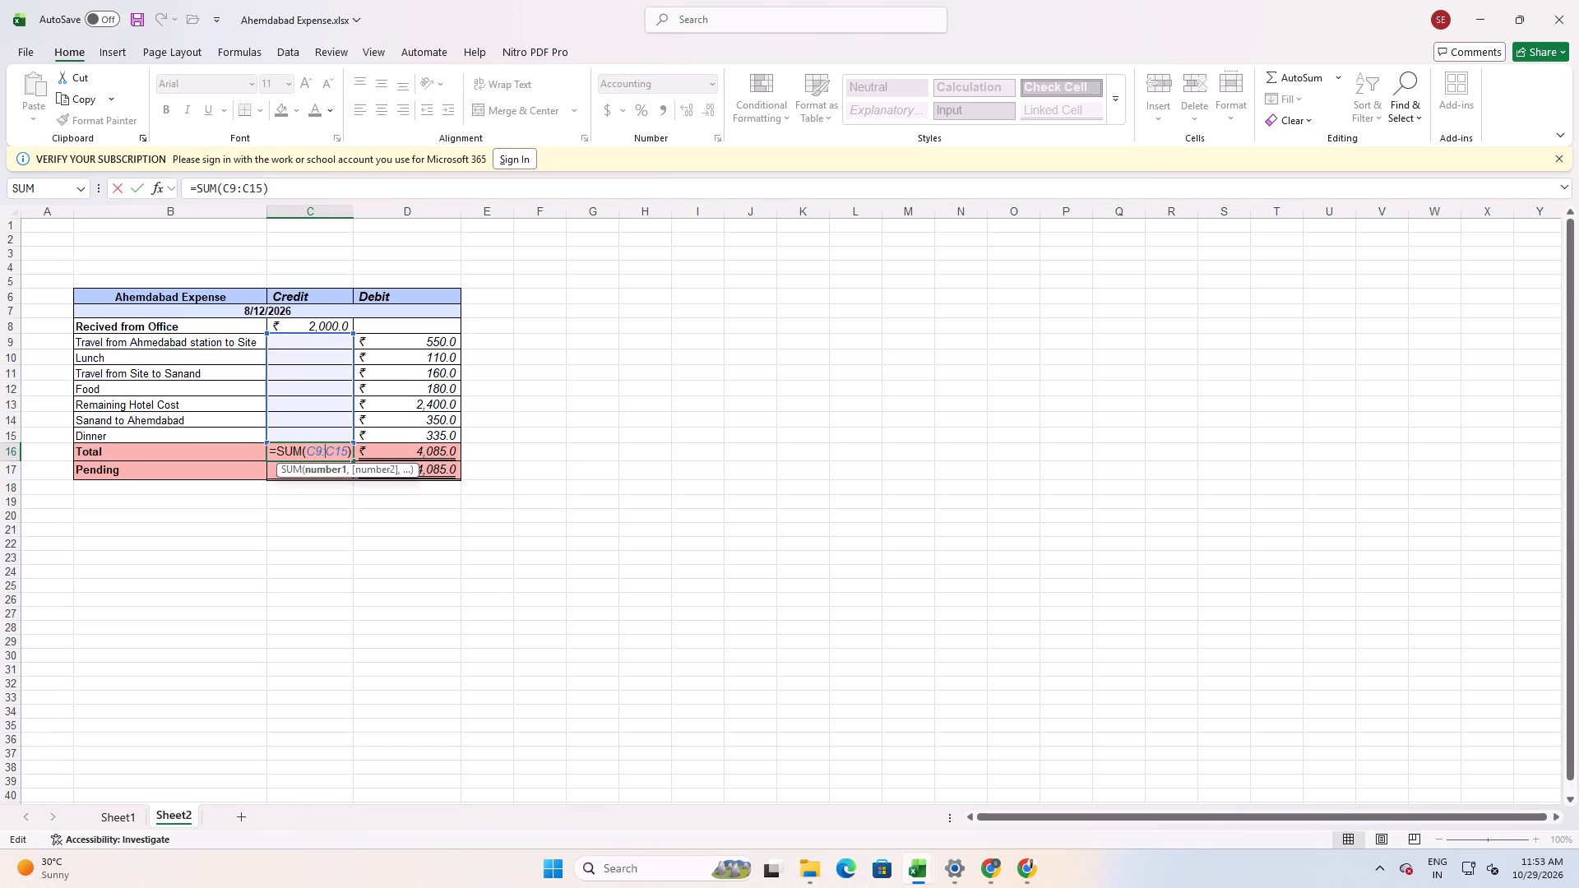
pyautogui.moveTo(354, 331); pyautogui.dragTo(354, 317)
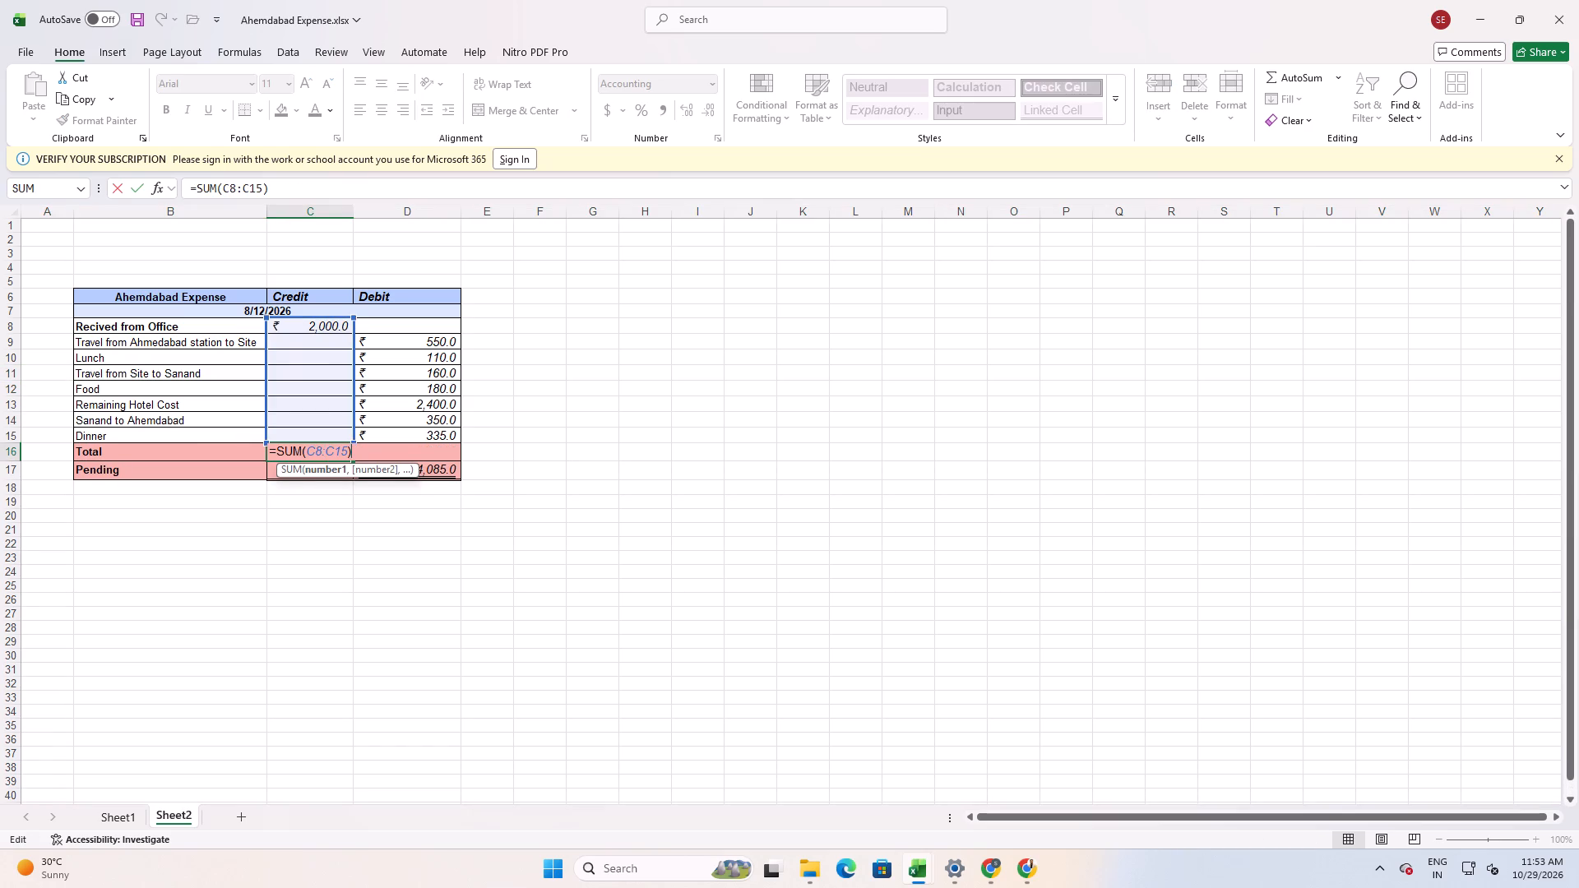
pyautogui.moveTo(354, 317); pyautogui.dragTo(354, 316)
pyautogui.press('Return')
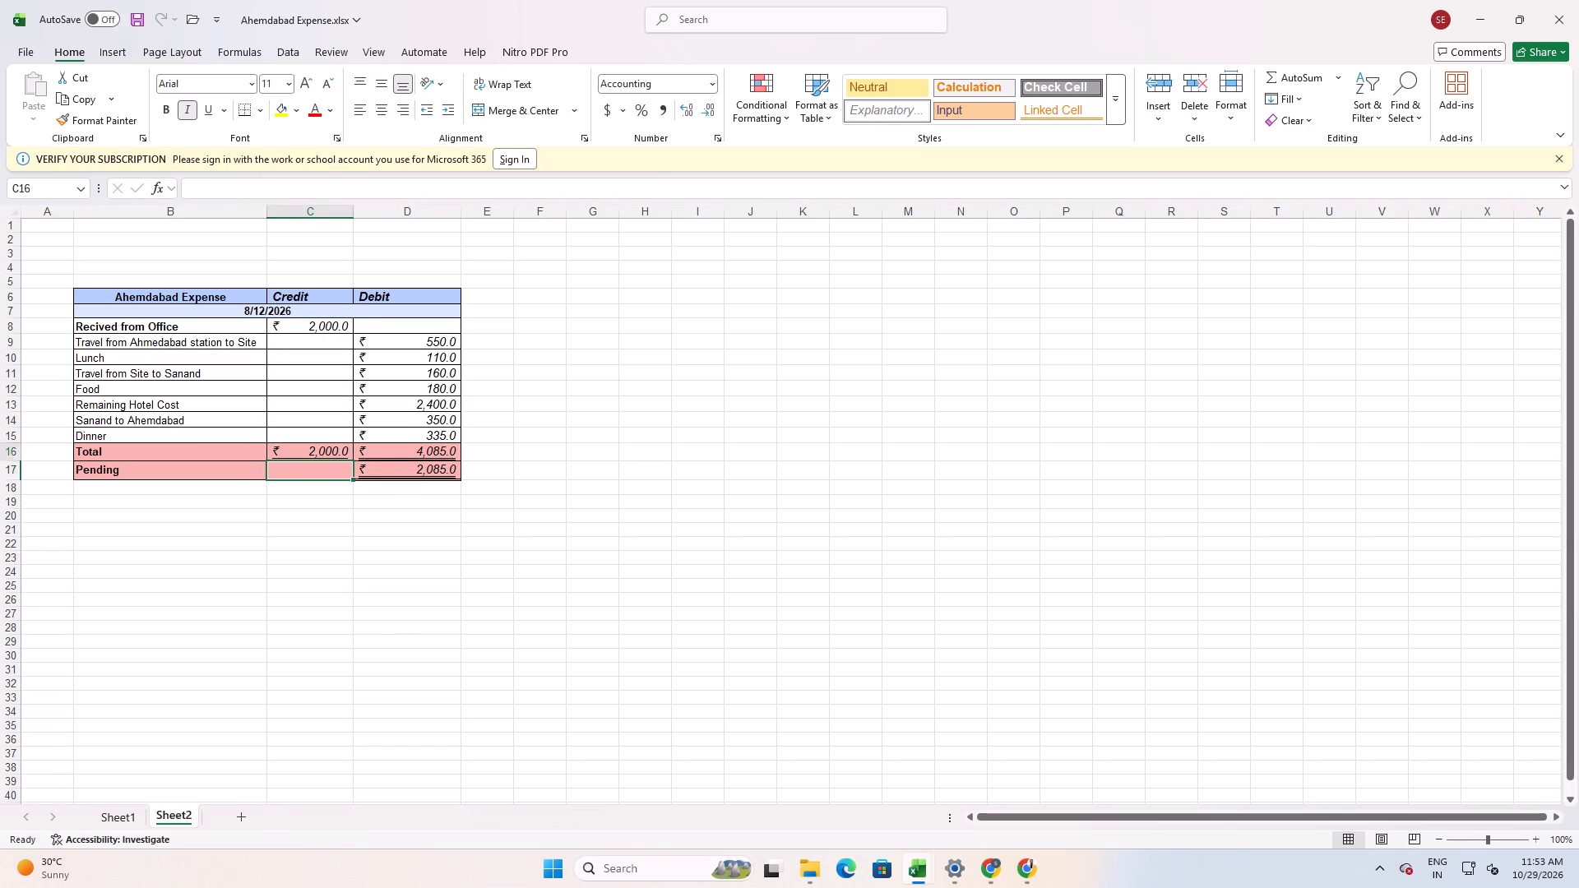
pyautogui.press('Up')
pyautogui.hotkey('ctrl', 'c')
pyautogui.press('Right')
pyautogui.hotkey('ctrl', 'v')
pyautogui.press('Escape')
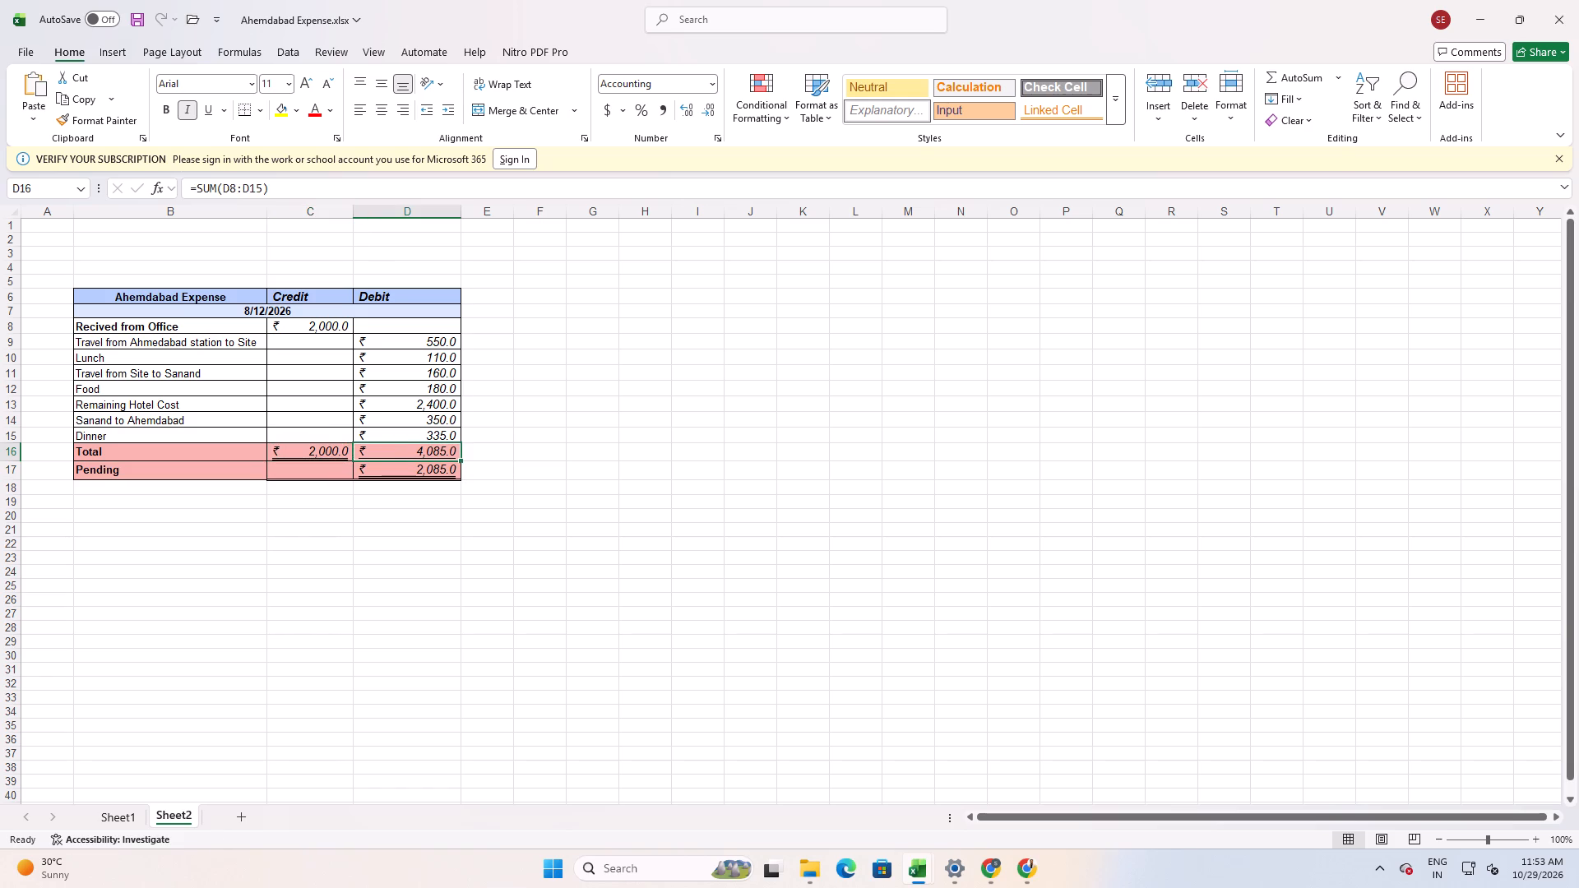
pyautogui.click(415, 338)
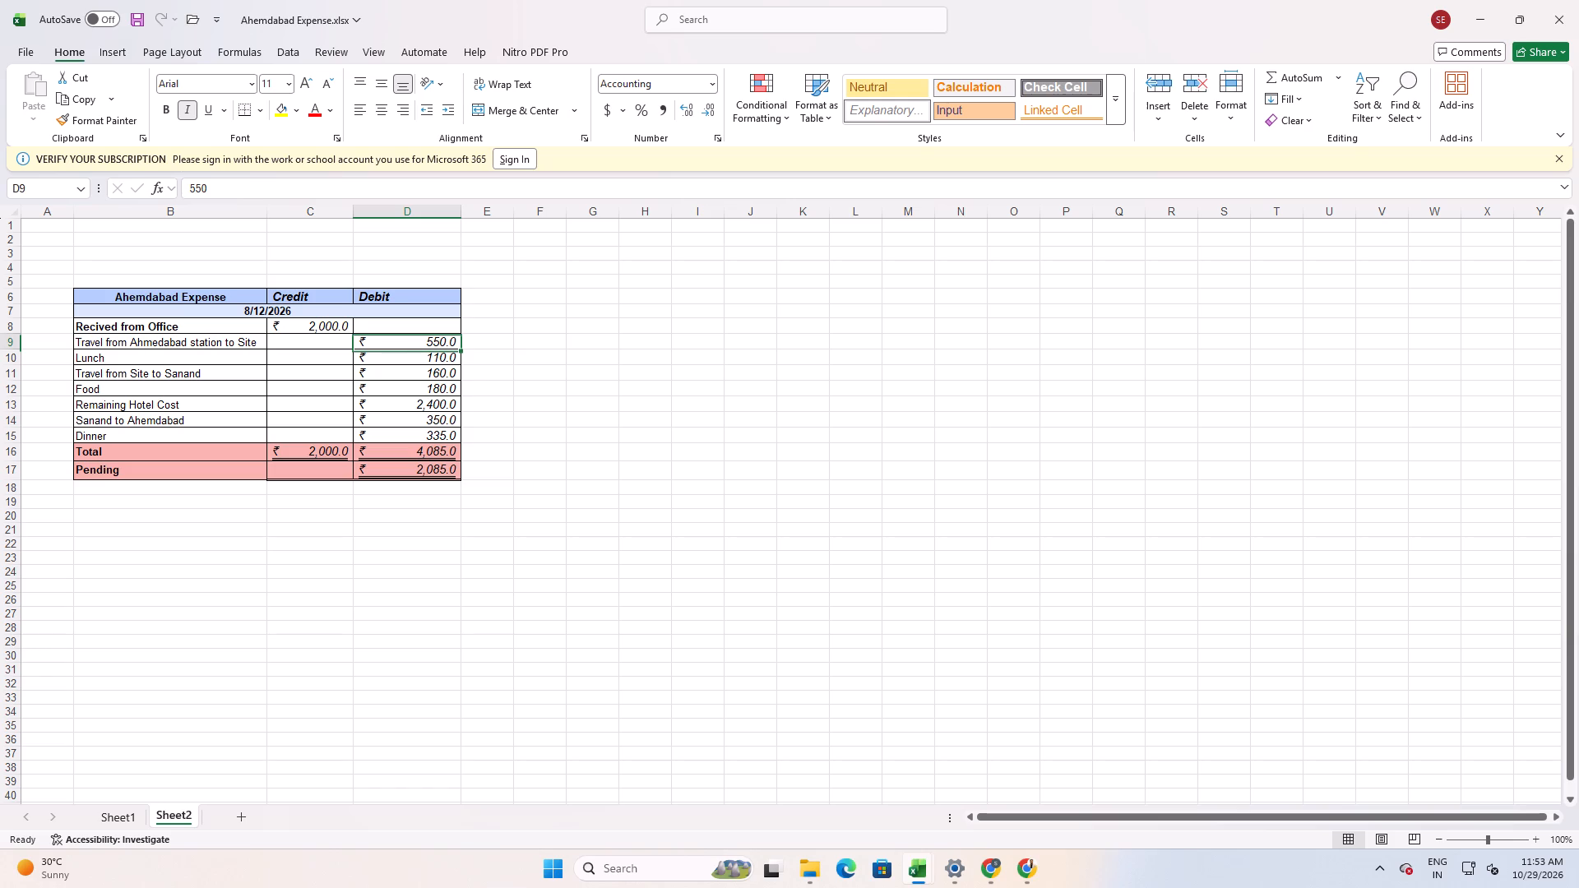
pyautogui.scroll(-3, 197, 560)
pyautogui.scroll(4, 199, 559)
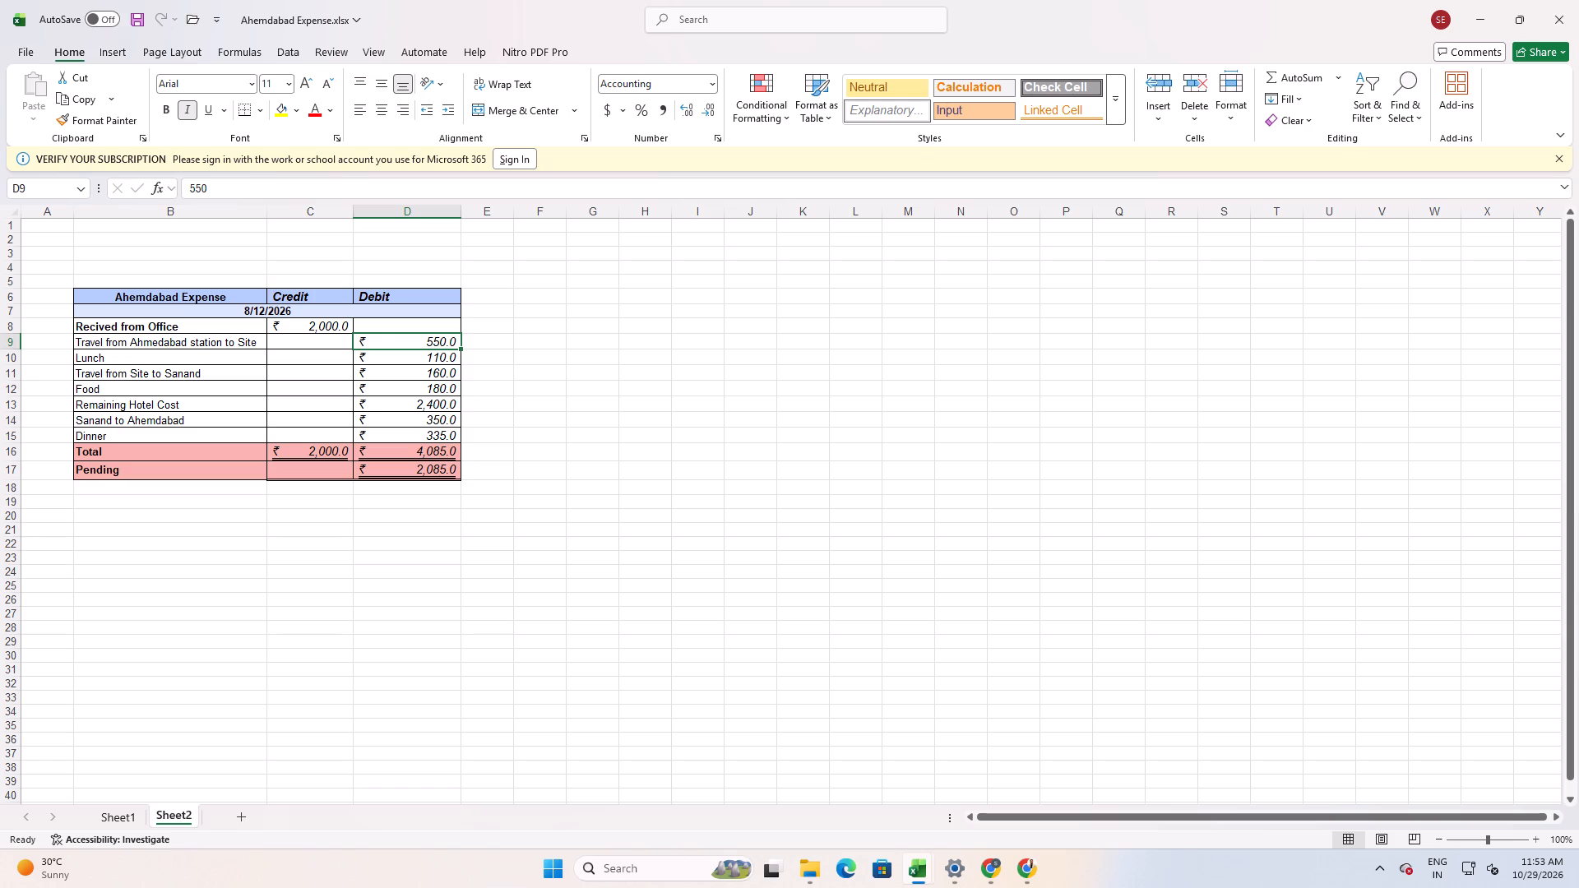
# Change the date in row 7 of Sheet2 to 23/10/2026.
pyautogui.doubleClick(239, 305)
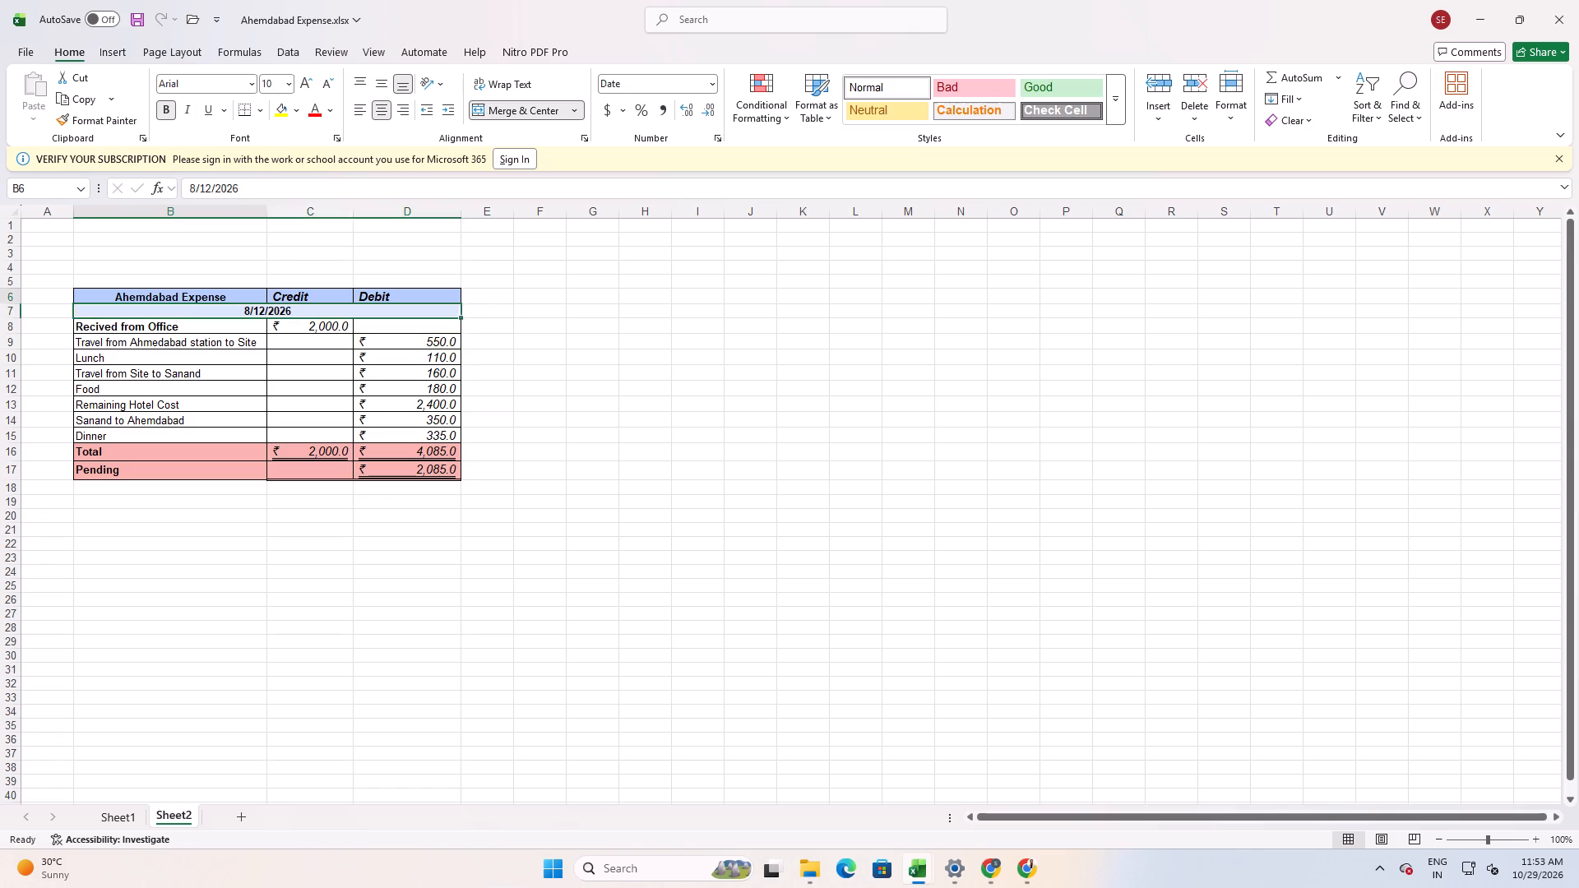
pyautogui.doubleClick(263, 312)
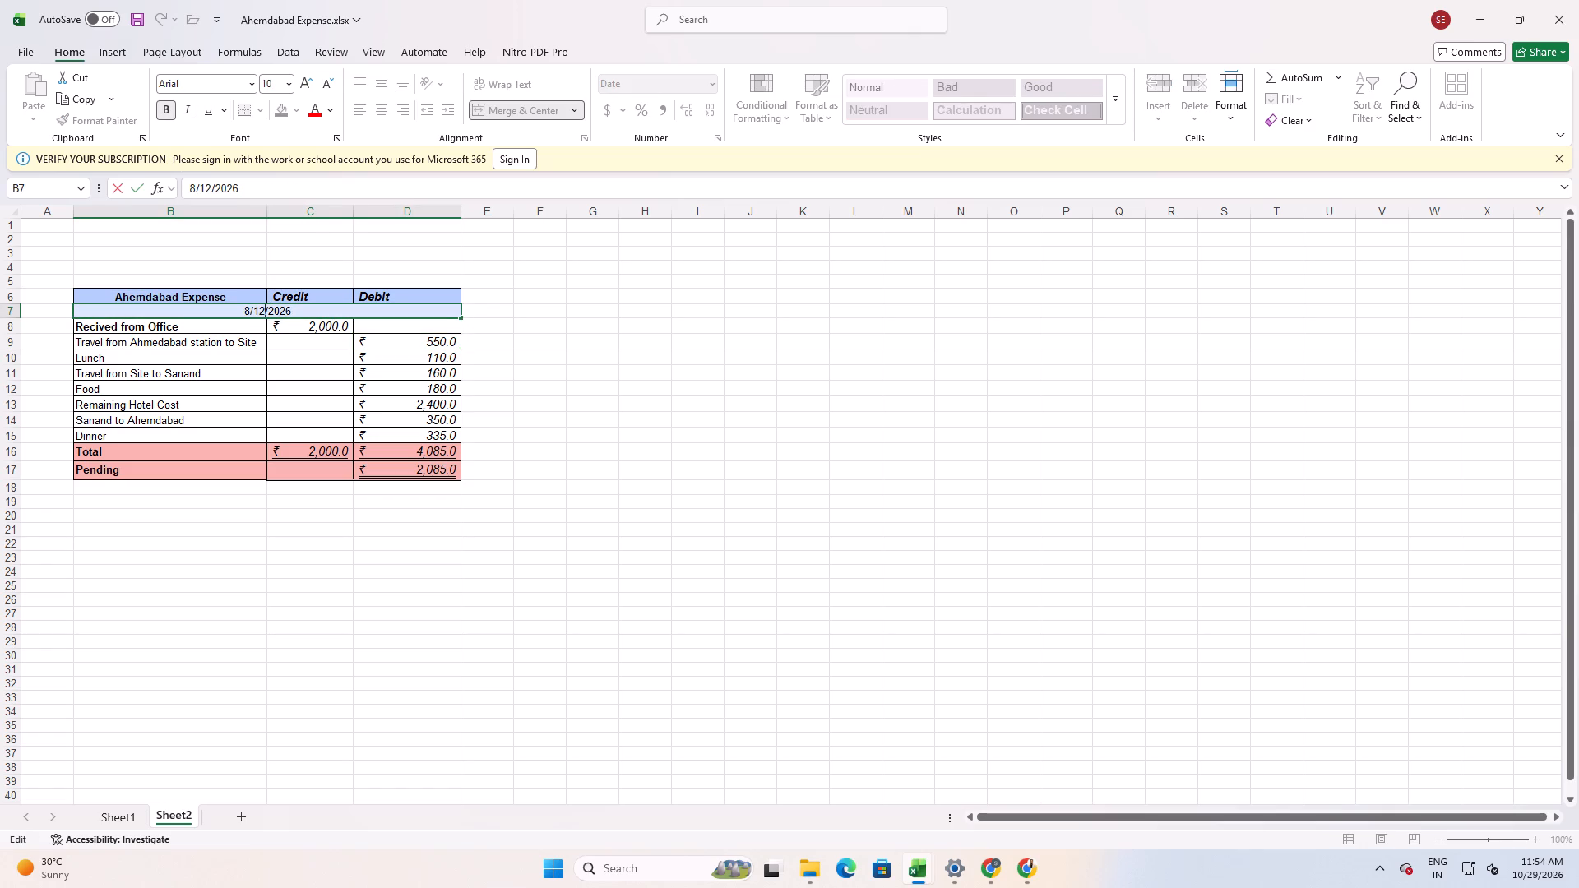
pyautogui.moveTo(264, 311); pyautogui.dragTo(253, 312)
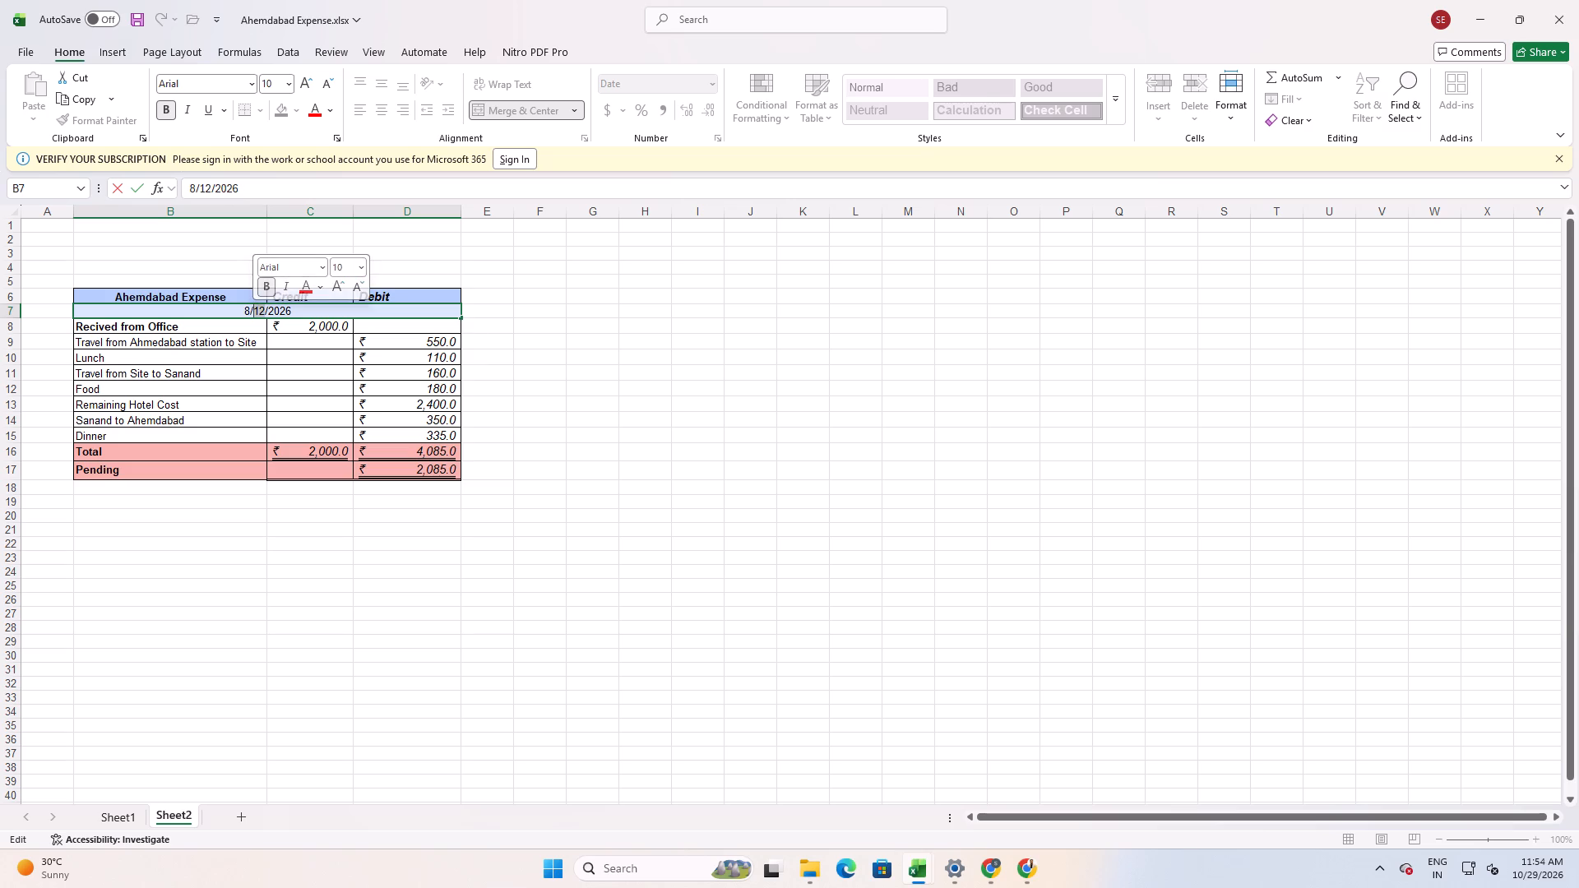
pyautogui.write('10')
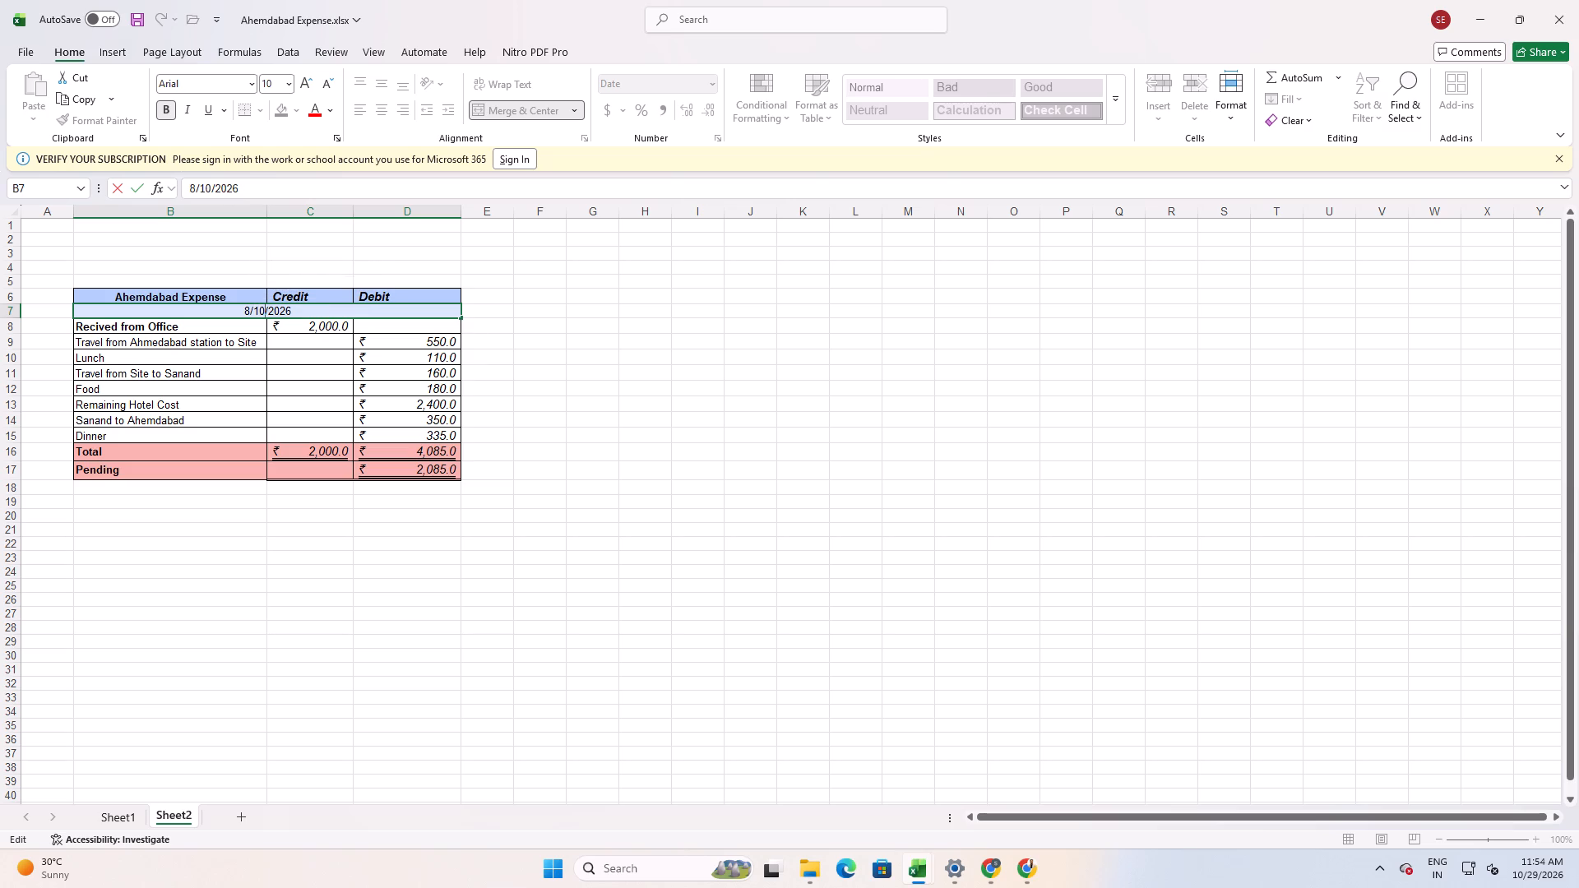
pyautogui.moveTo(251, 315); pyautogui.dragTo(242, 317)
pyautogui.write('23')
pyautogui.press('Return')
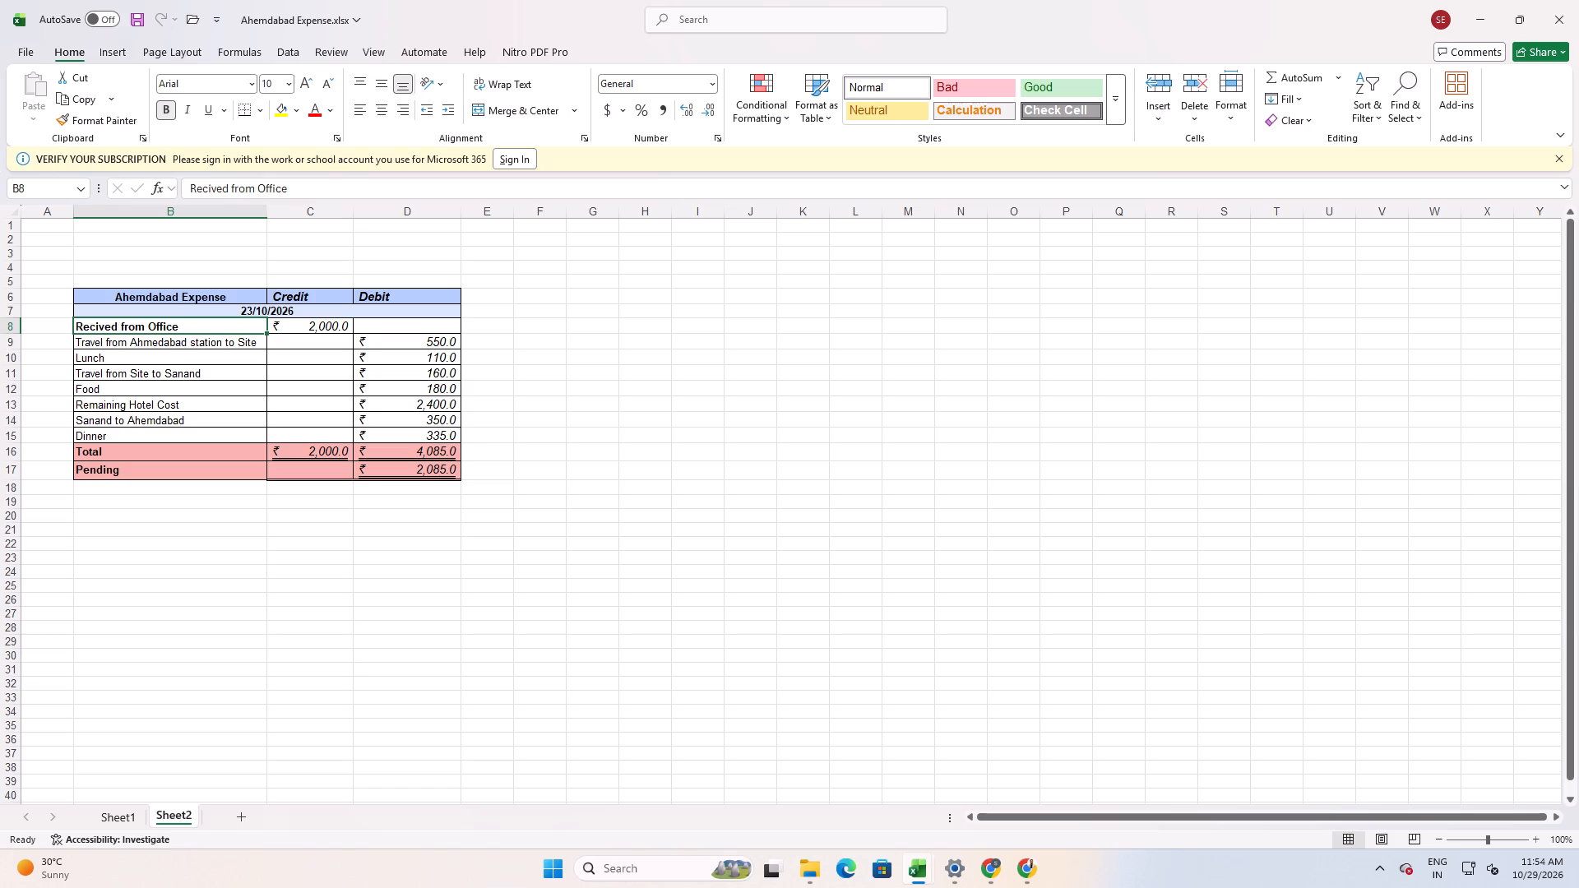
# Clear the debit amounts in D11:D15, from Travel from Site to Sanand through Dinner.
pyautogui.moveTo(428, 372); pyautogui.dragTo(429, 396)
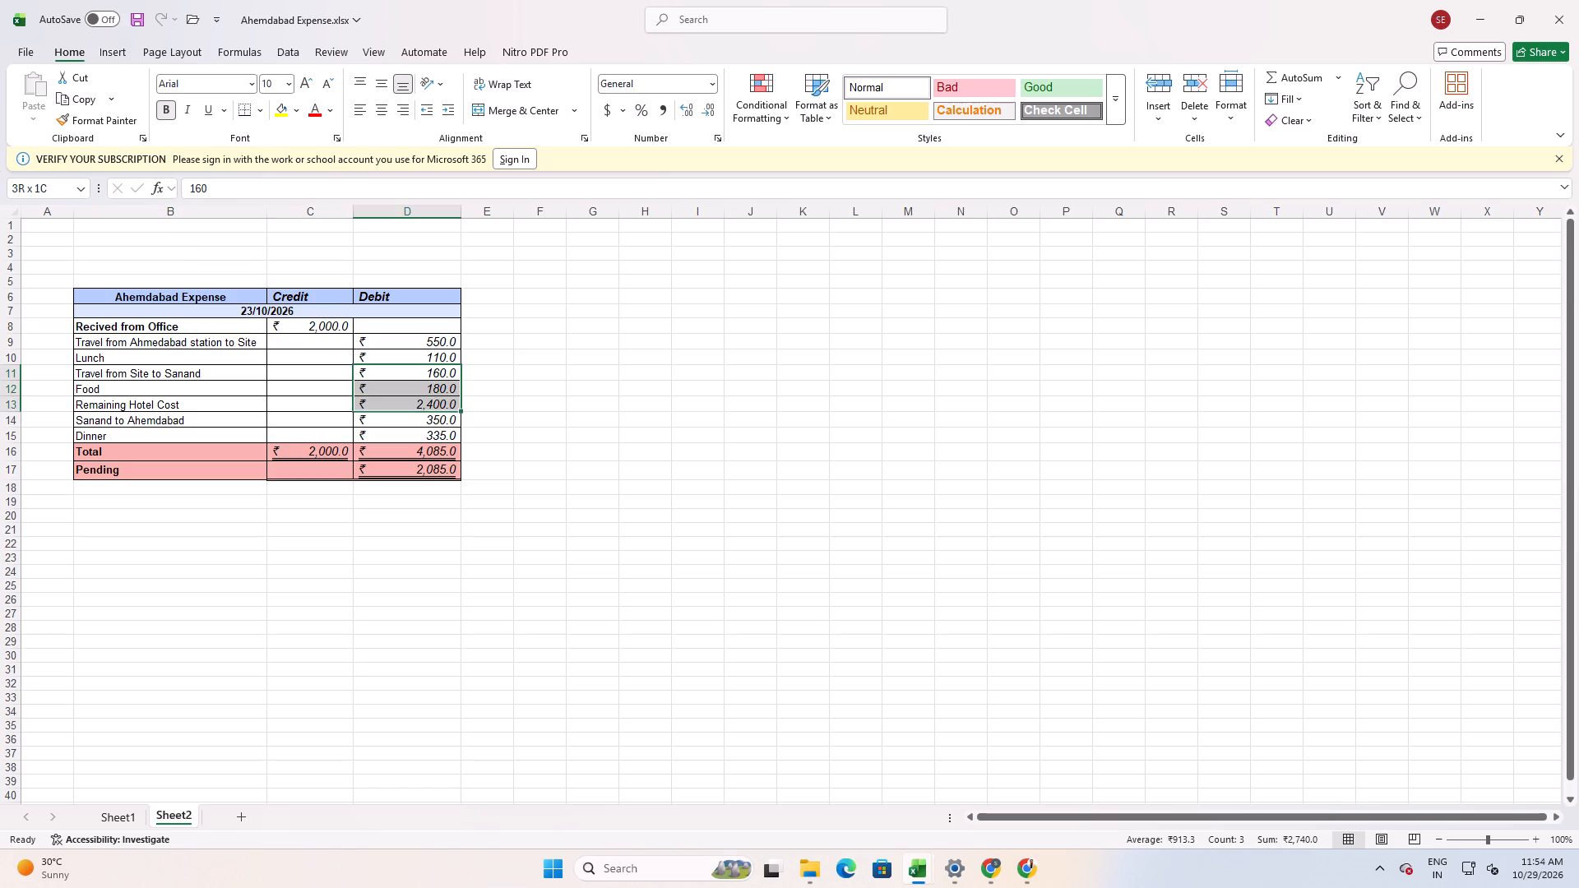
pyautogui.moveTo(429, 396); pyautogui.dragTo(429, 424)
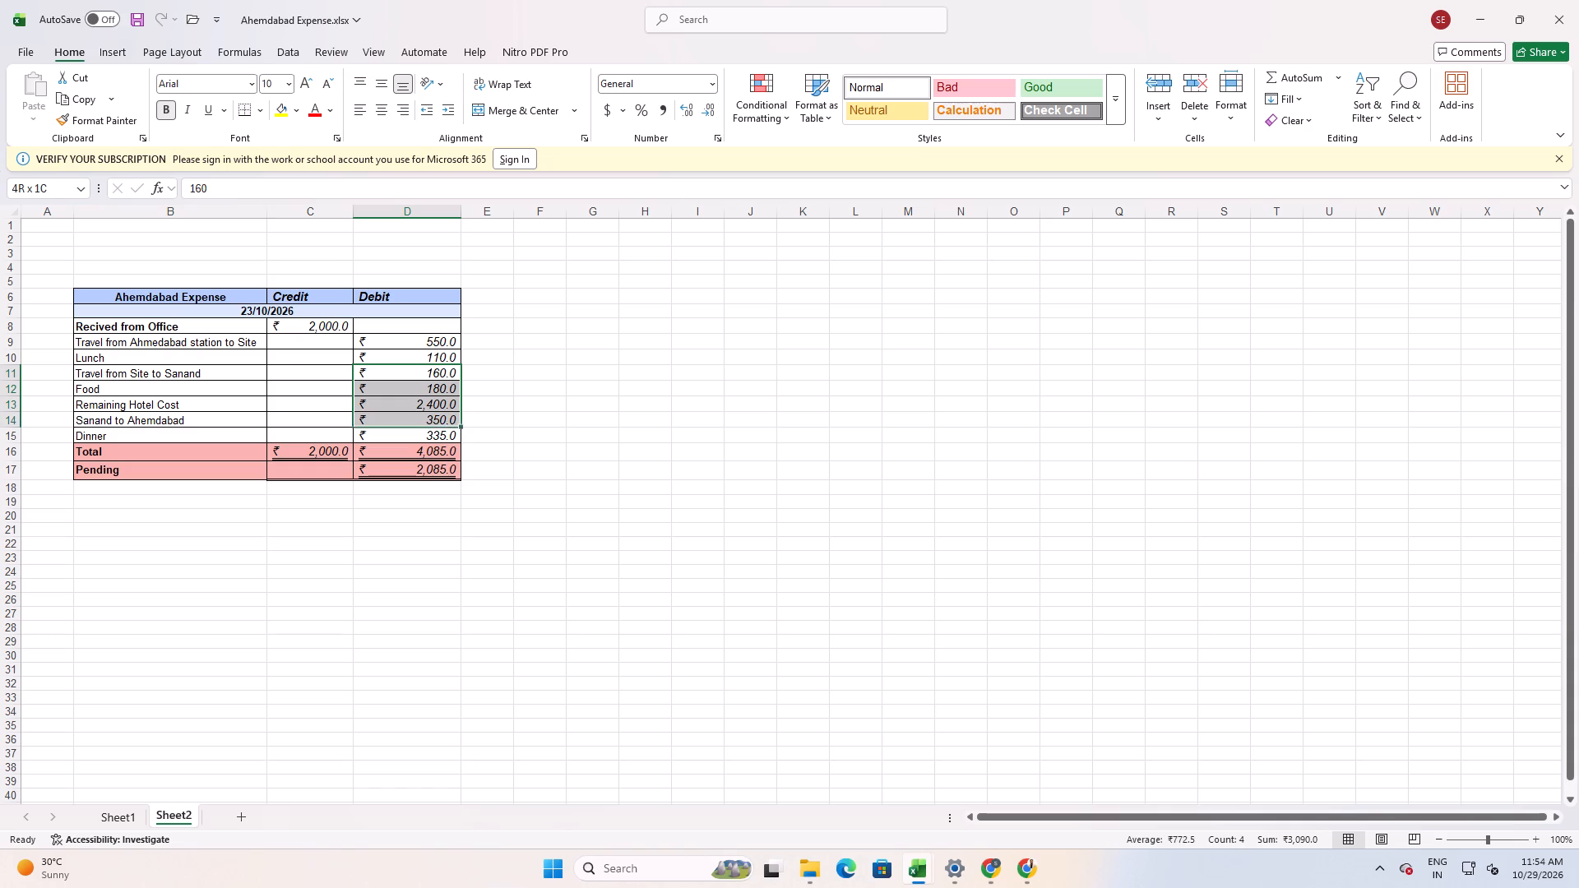
pyautogui.moveTo(429, 424); pyautogui.dragTo(429, 430)
pyautogui.press('Delete')
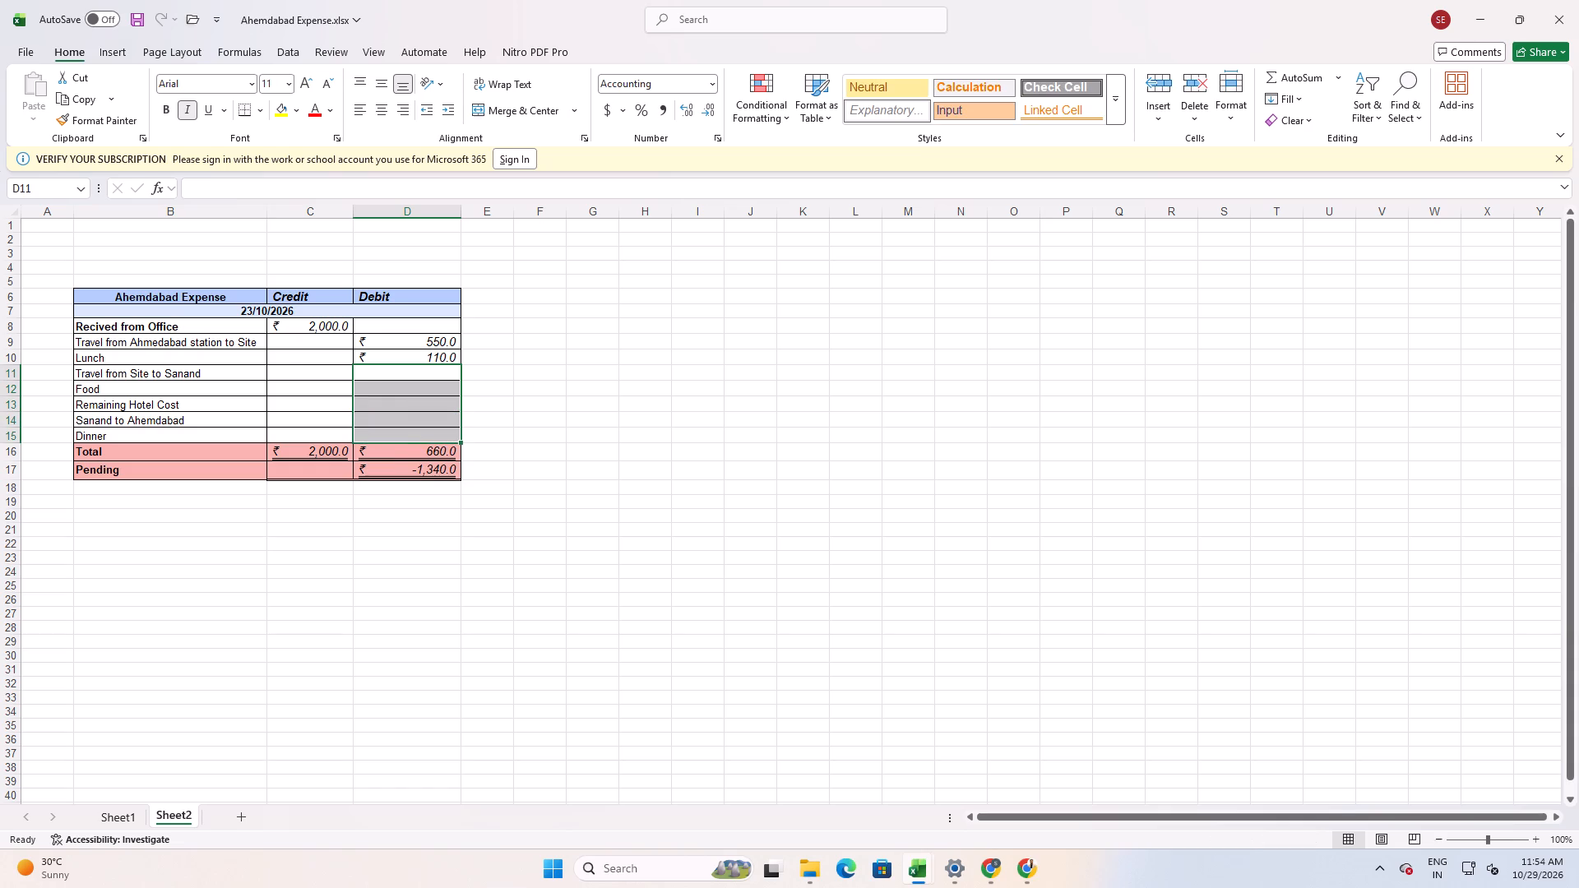
# Swap the labels in B11 and B15, putting Dinner in row 11 and Travel from Site to Sanand in row 15, using B21 as temporary storage.
pyautogui.click(169, 436)
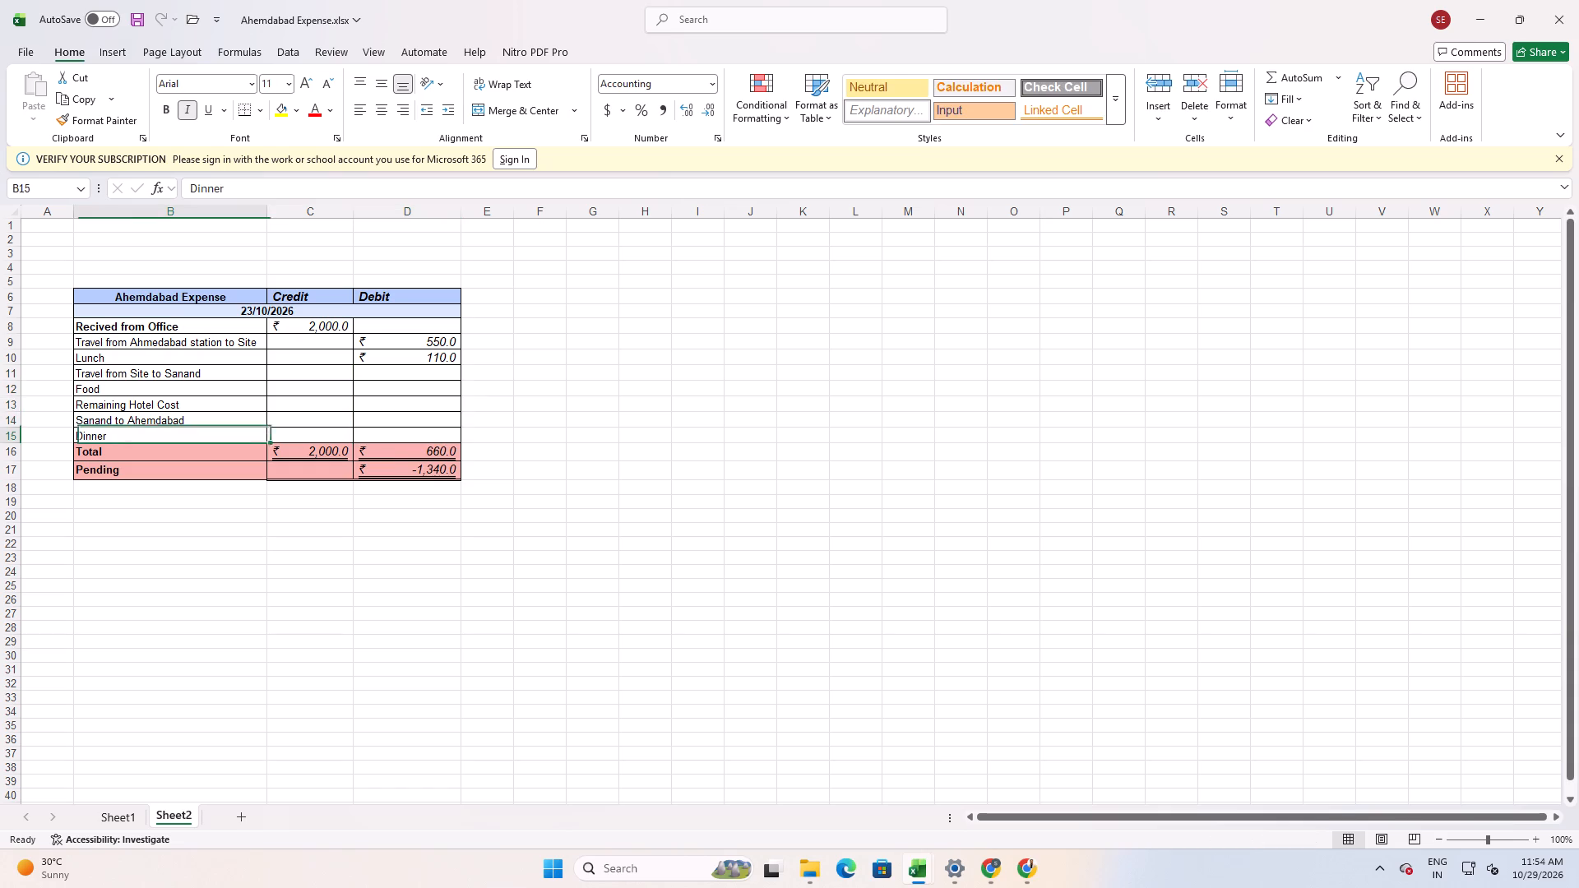
pyautogui.click(193, 376)
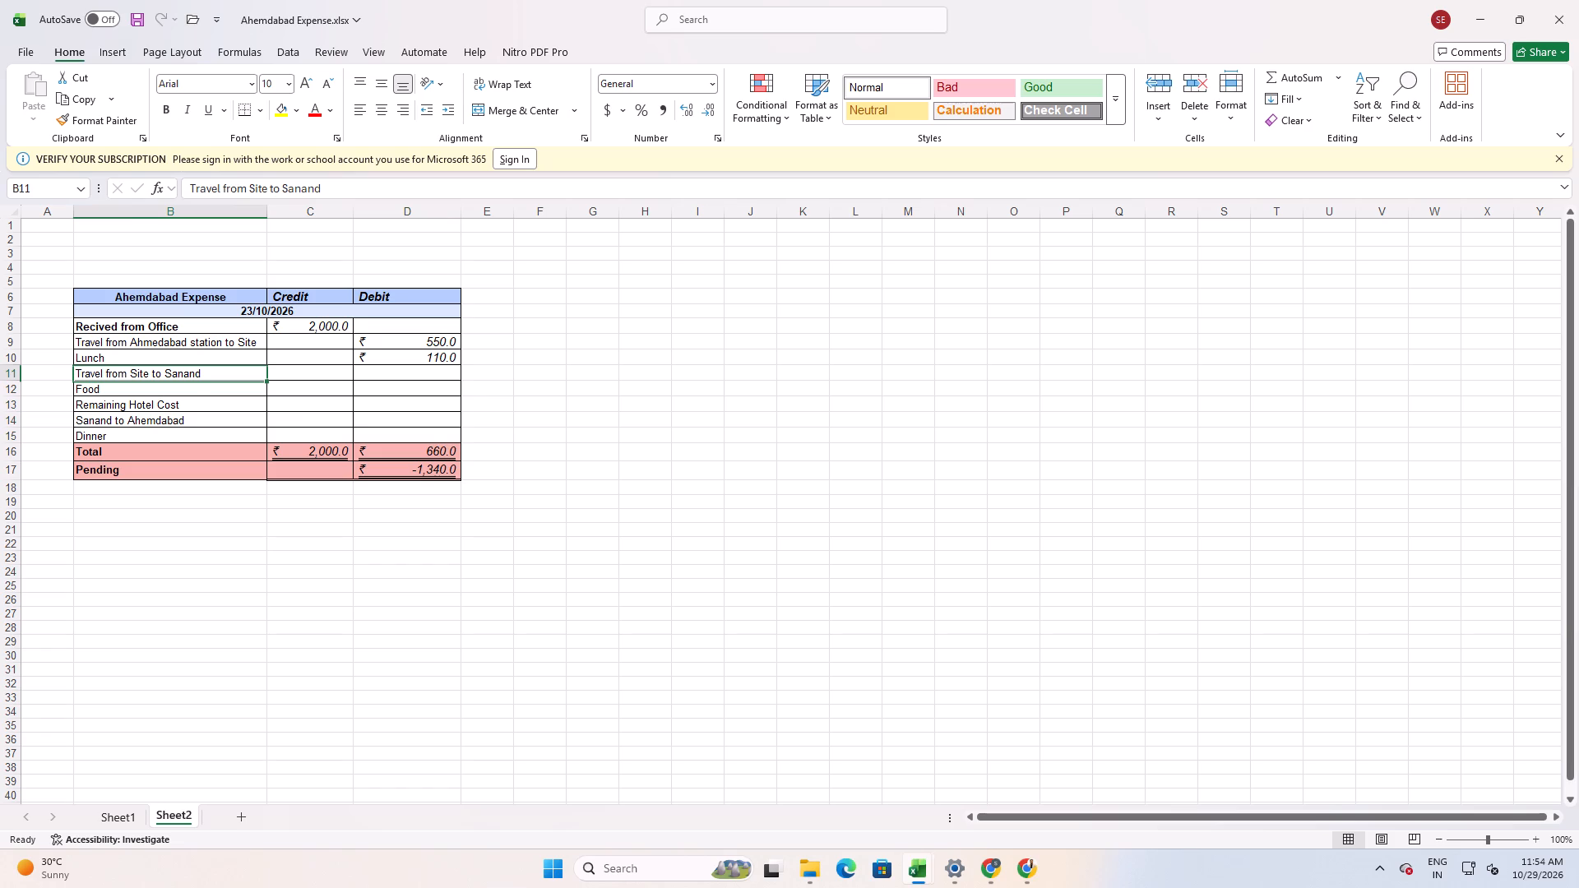
pyautogui.hotkey('ctrl', 'c')
pyautogui.click(177, 528)
pyautogui.hotkey('ctrl', 'v')
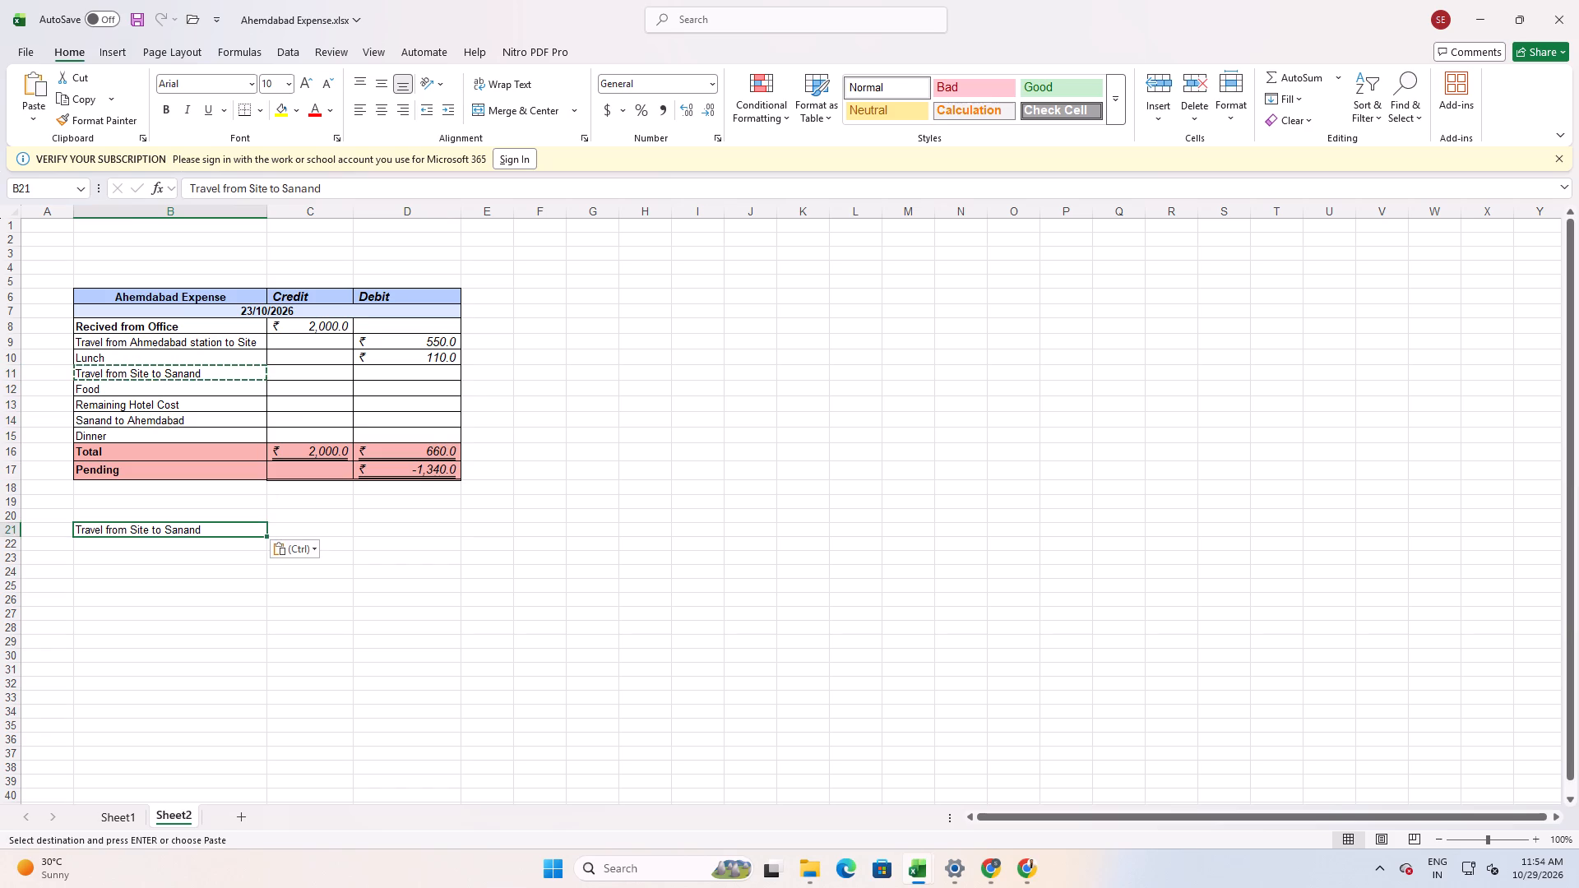
pyautogui.click(144, 435)
pyautogui.hotkey('ctrl', 'c')
pyautogui.click(159, 374)
pyautogui.hotkey('ctrl', 'v')
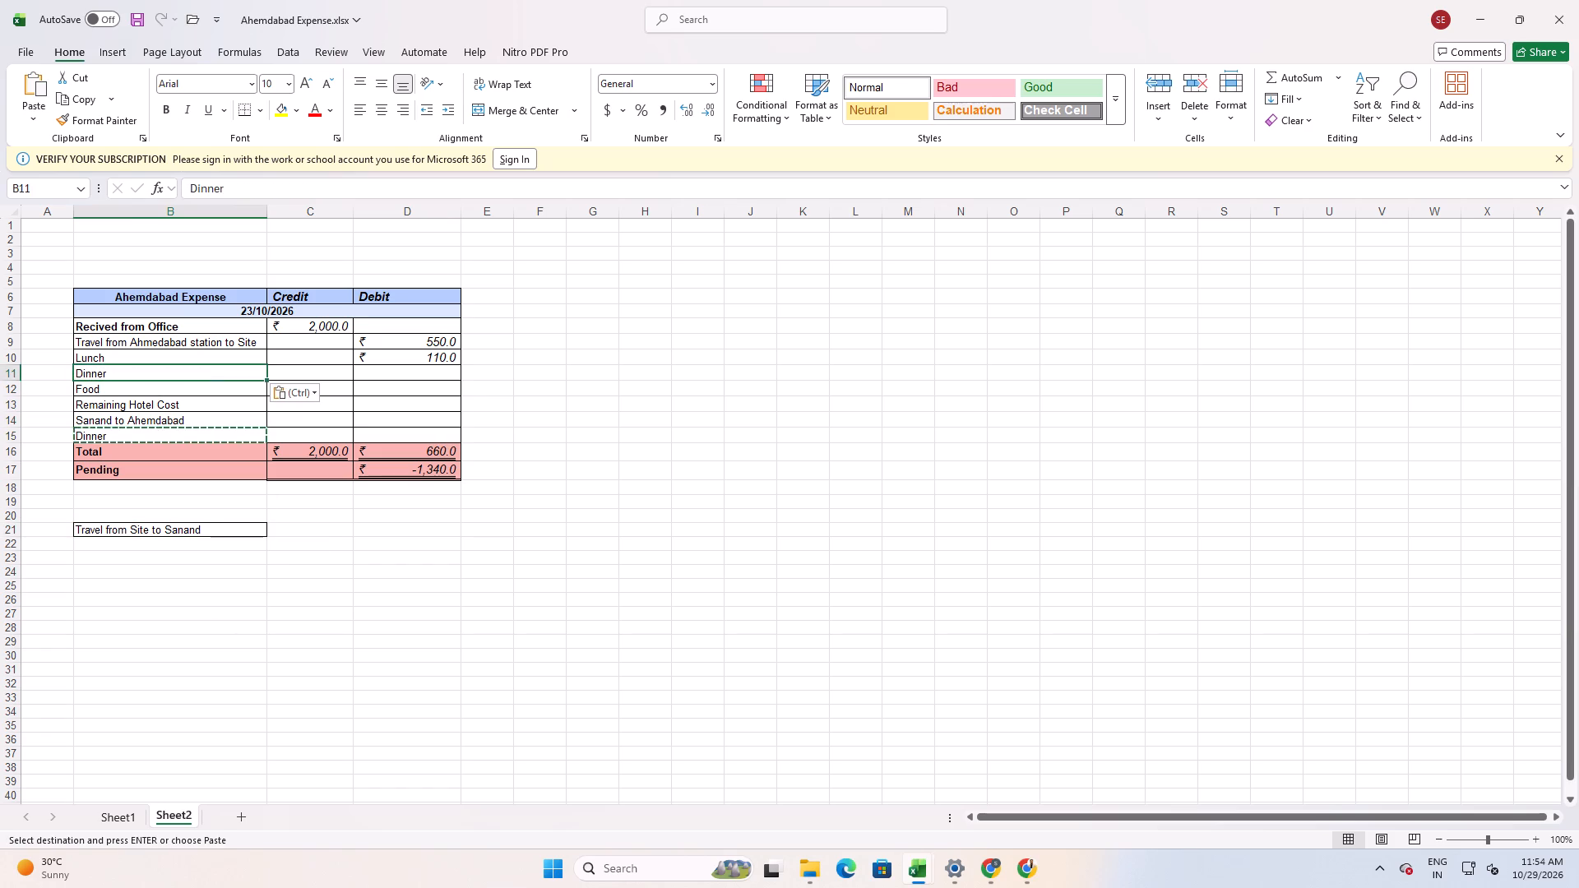
pyautogui.click(164, 531)
pyautogui.hotkey('ctrl', 'c')
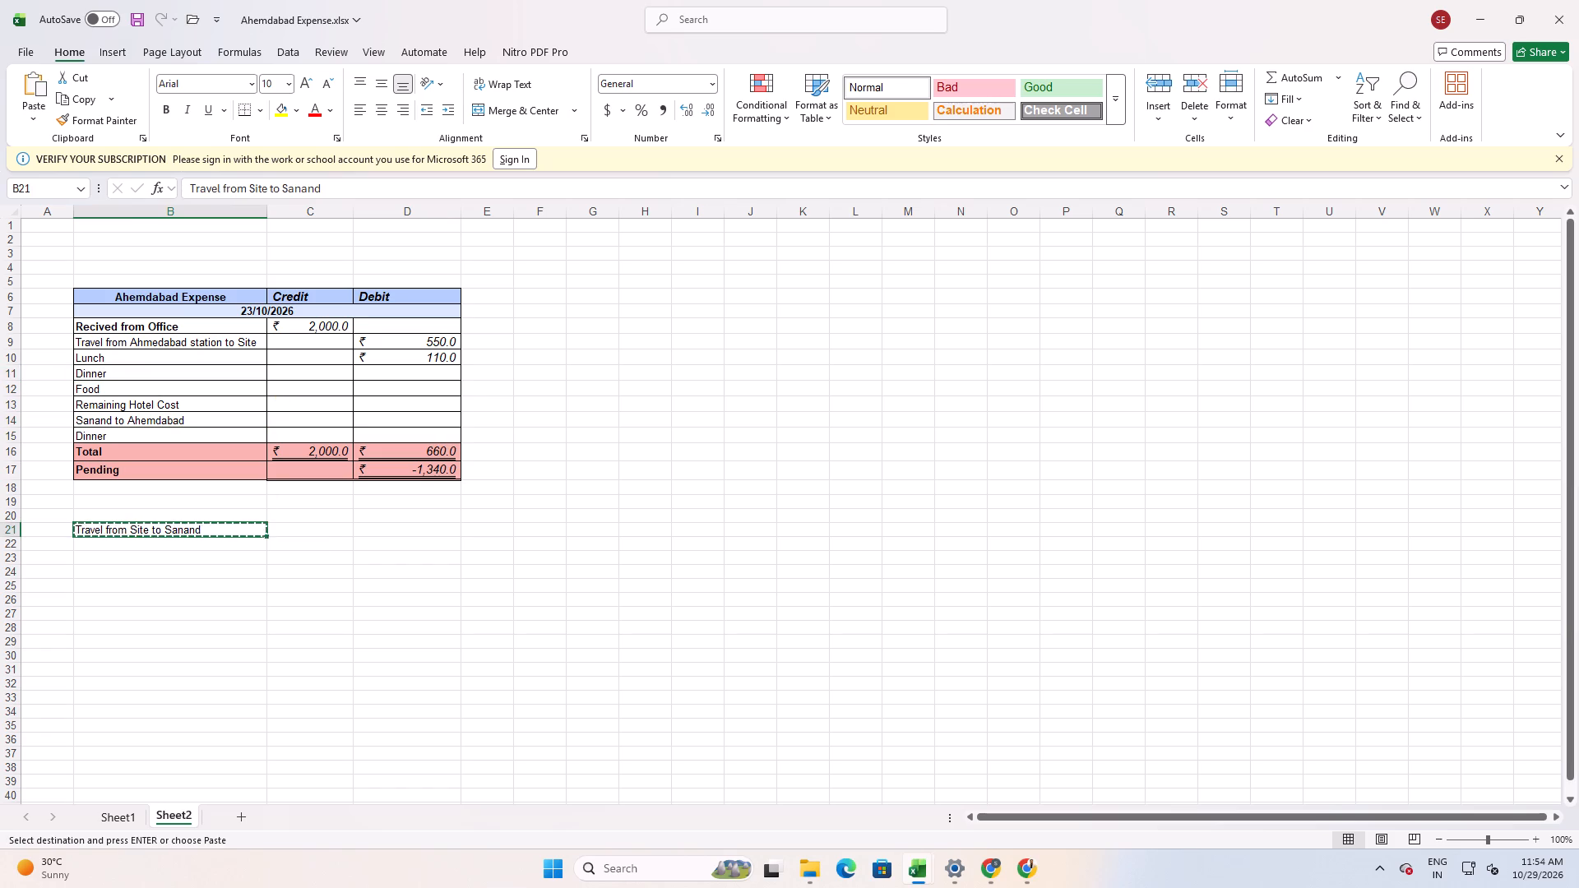
pyautogui.click(156, 428)
pyautogui.hotkey('ctrl', 'v')
pyautogui.press('Escape')
# Clear the contents of B19:B23 to remove the temporary label copy below the table.
pyautogui.moveTo(200, 501); pyautogui.dragTo(202, 563)
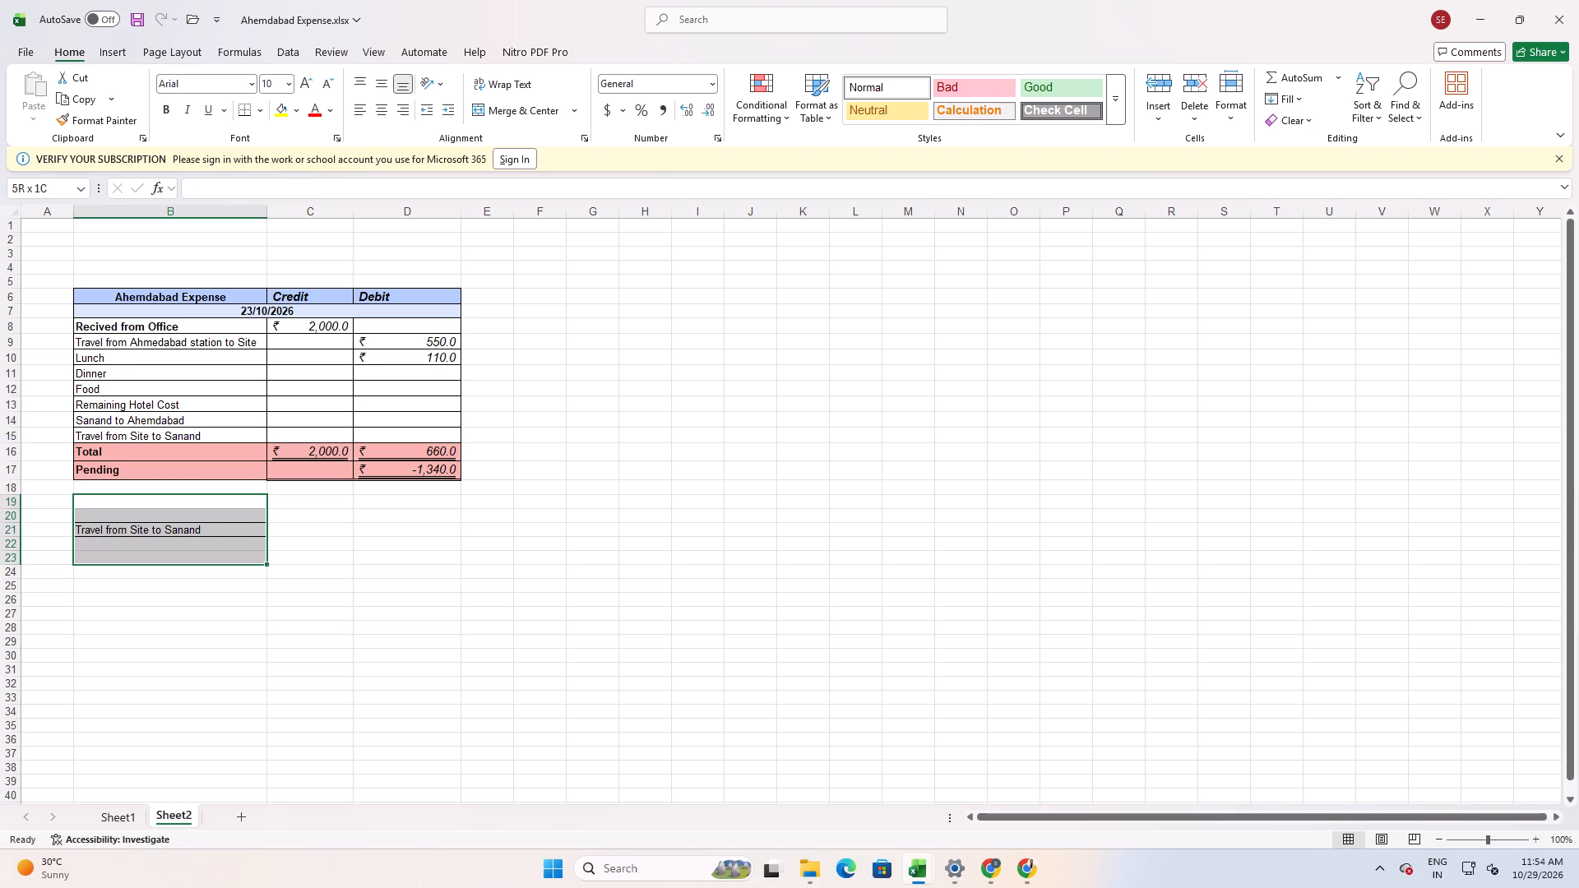
pyautogui.press('Delete')
pyautogui.click(201, 559)
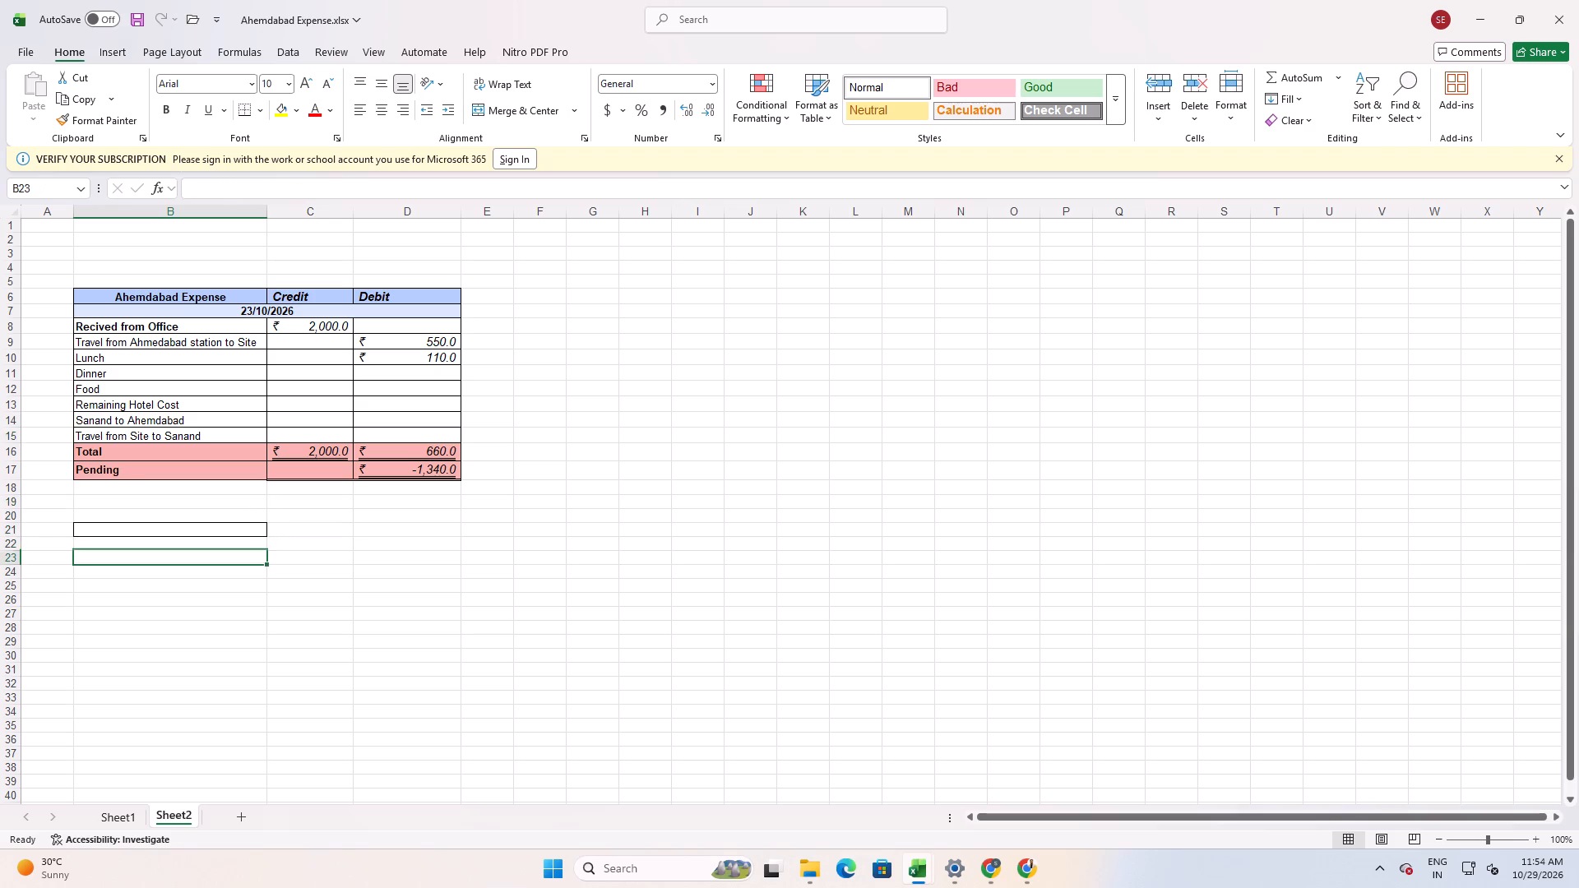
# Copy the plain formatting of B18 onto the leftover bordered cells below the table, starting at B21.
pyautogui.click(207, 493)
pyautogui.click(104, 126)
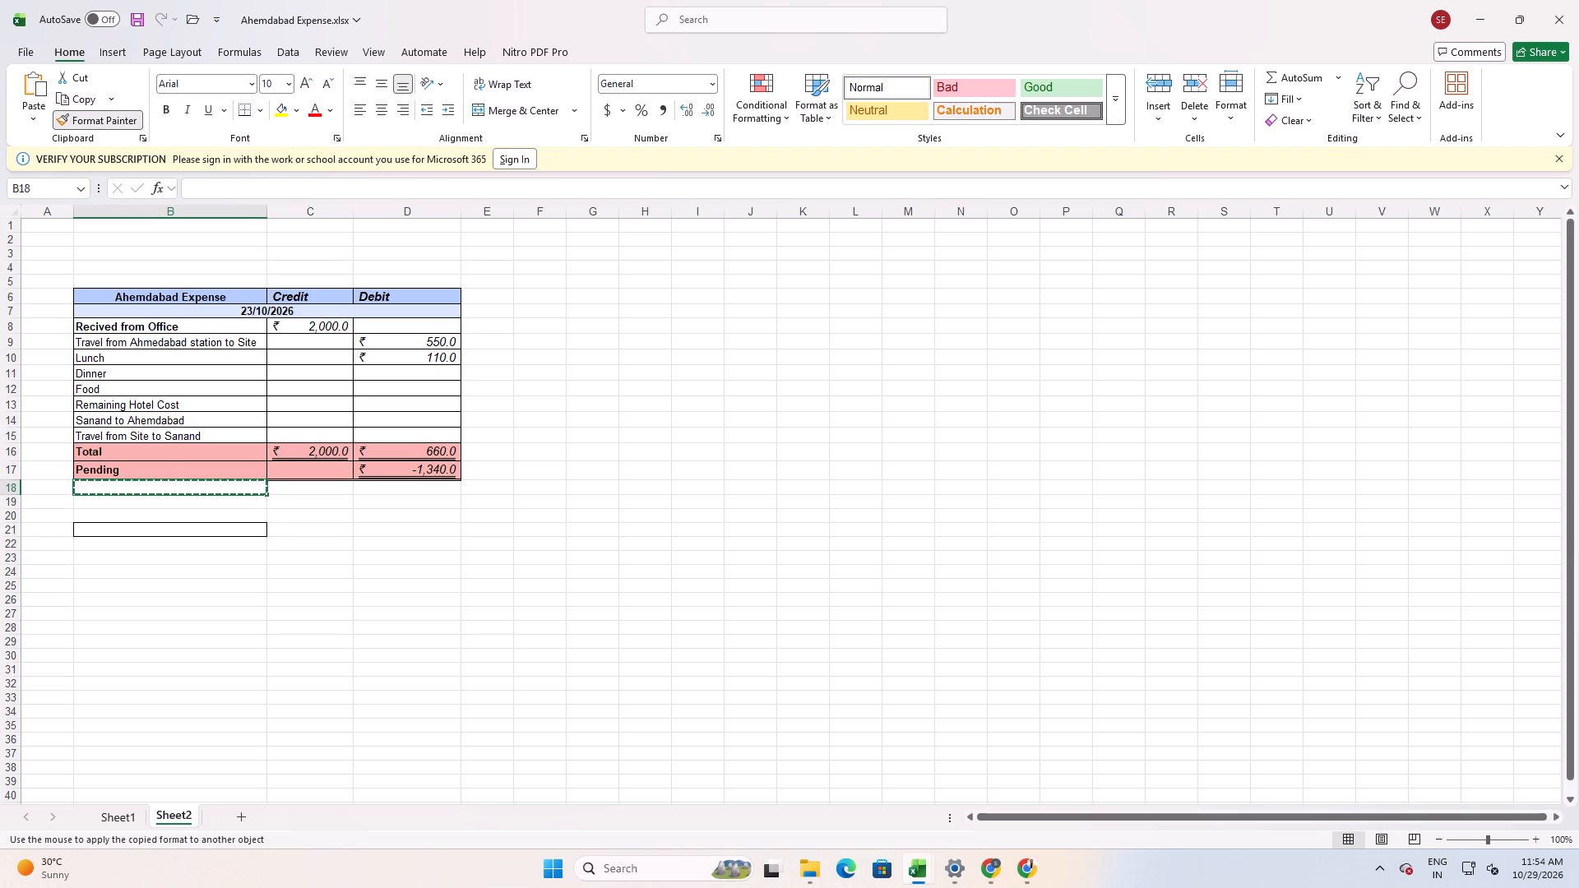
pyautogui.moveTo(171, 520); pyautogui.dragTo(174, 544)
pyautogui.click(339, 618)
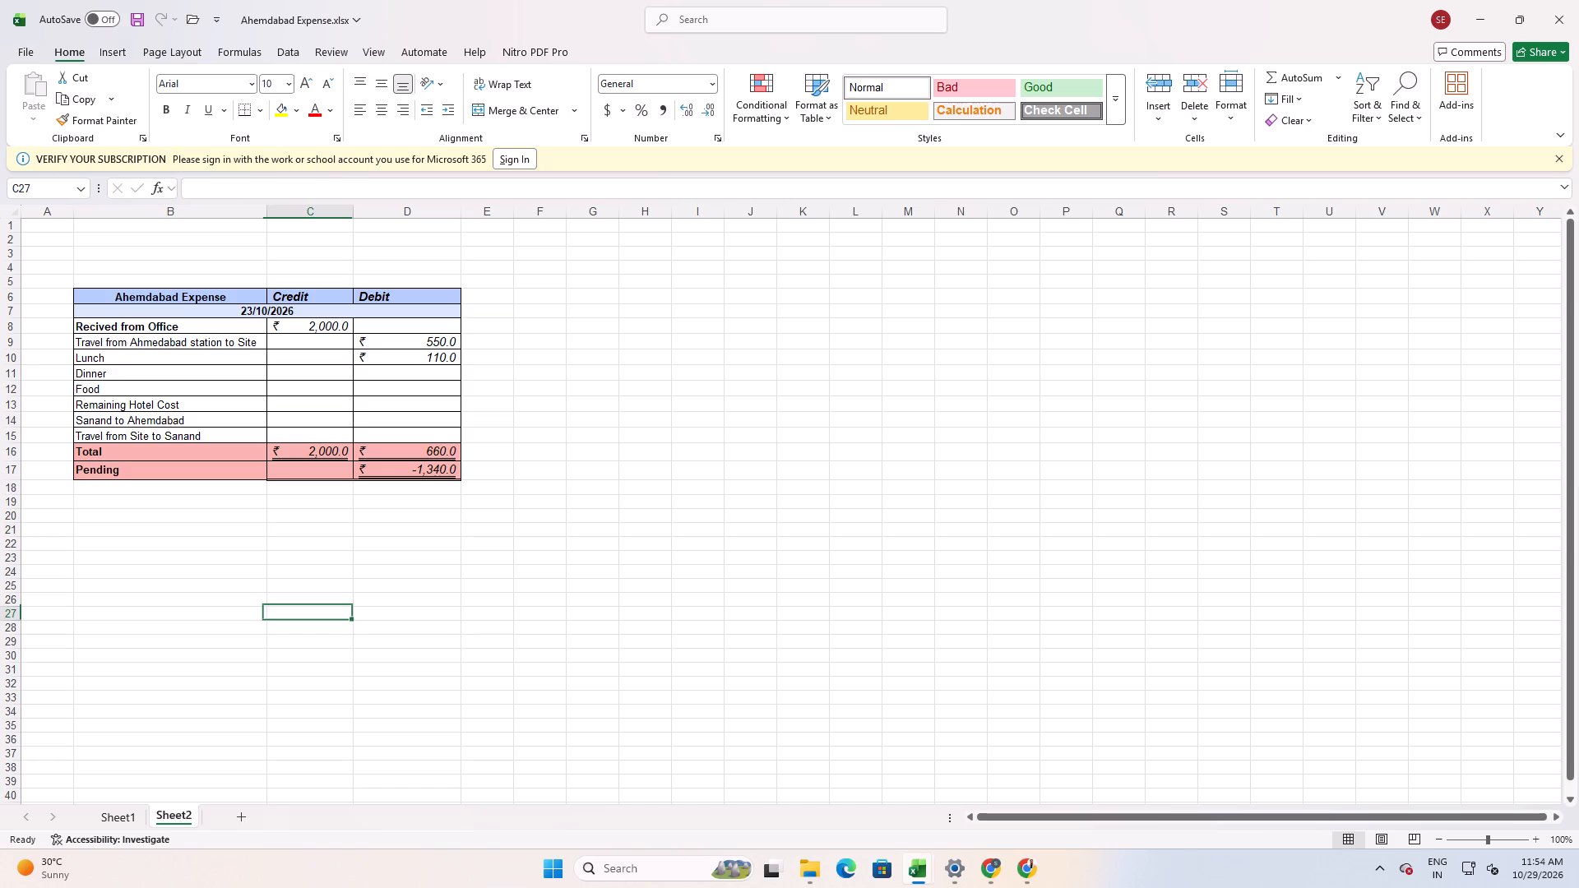
# Undo the recent edits back through the border cleanup, the Dinner and Travel from Site to Sanand label swap, and the clearing of D11:D15.
pyautogui.hotkey('ctrl', 'z')
pyautogui.hotkey('ctrl', 'z')
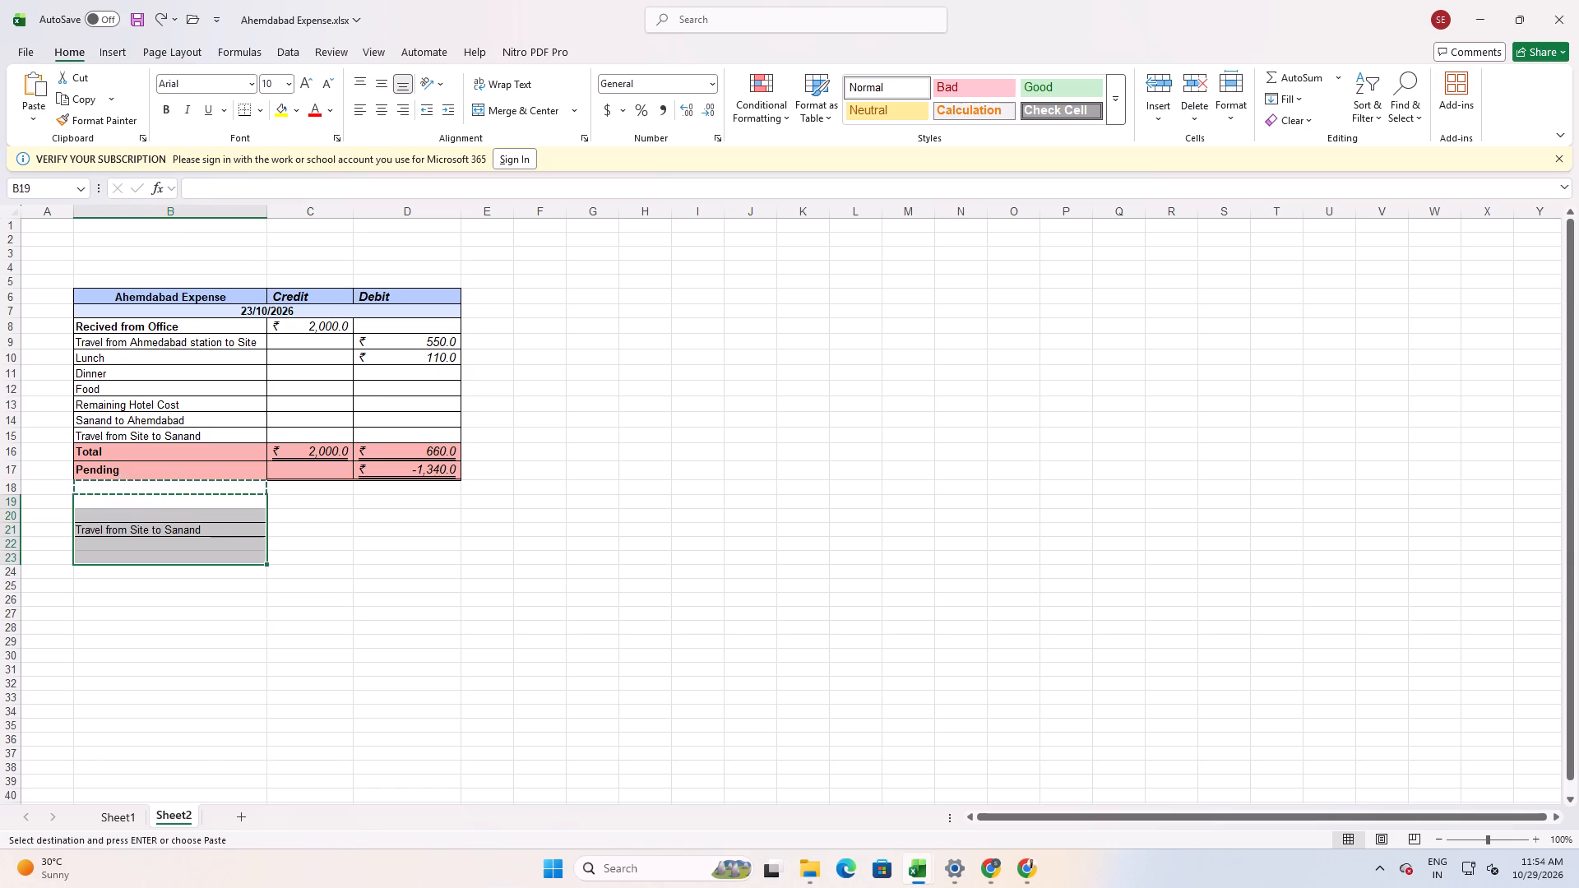
pyautogui.hotkey('ctrl', 'z')
pyautogui.hotkey('ctrl', 'z')
pyautogui.hotkey('ctrl', 'z')
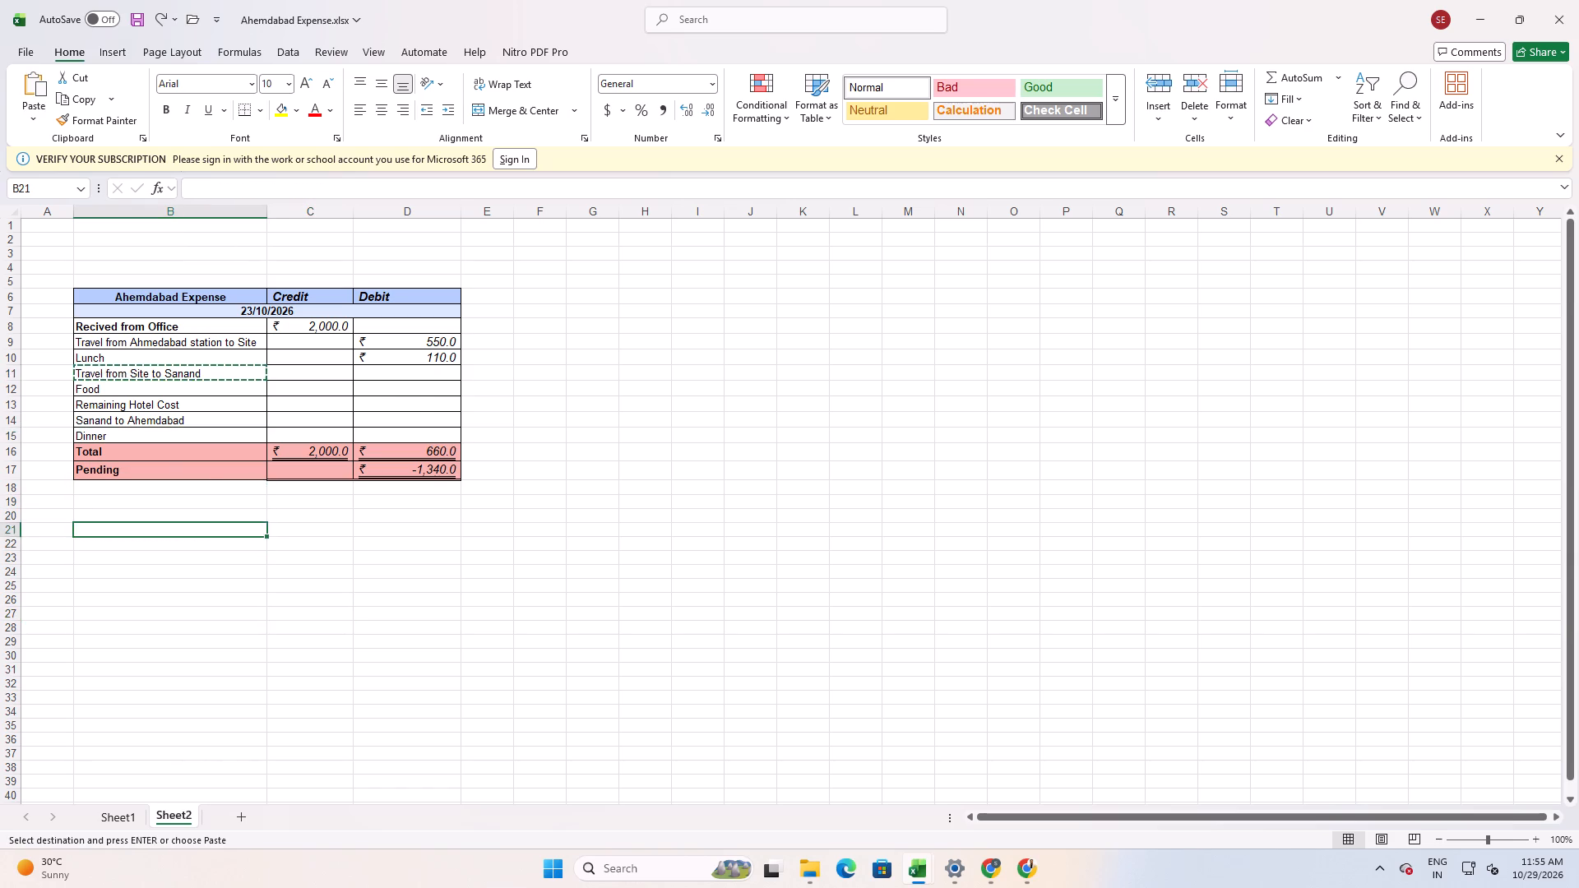
pyautogui.hotkey('ctrl', 'z')
pyautogui.press('Escape')
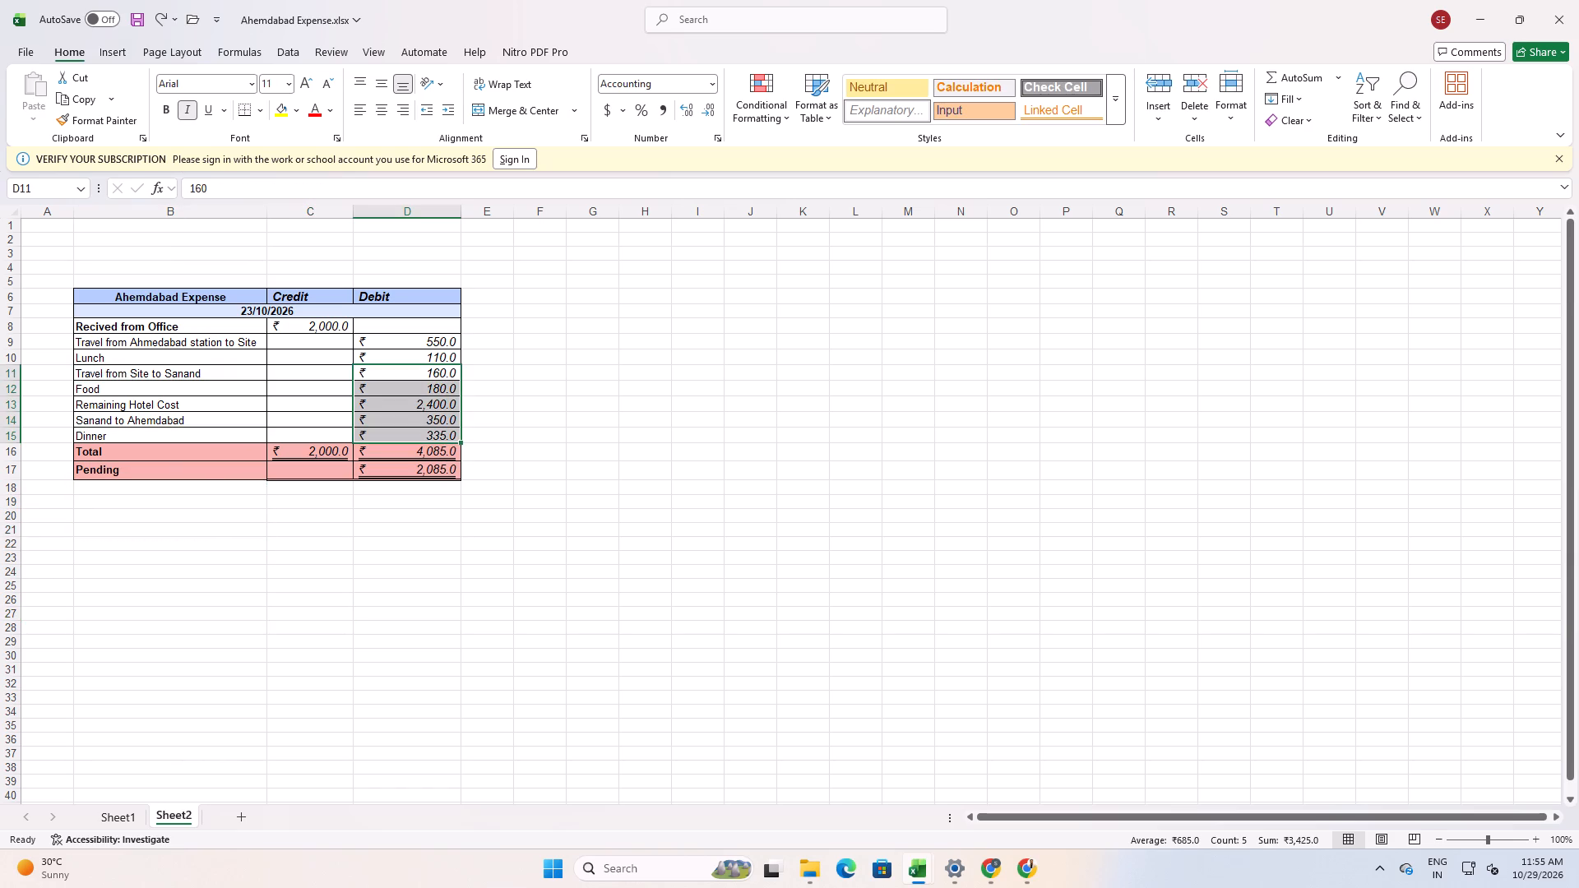
# Duplicate the expense table B6:D17 at F6 on the same sheet, widening columns F, G and H to fit it.
pyautogui.moveTo(115, 300); pyautogui.dragTo(280, 400)
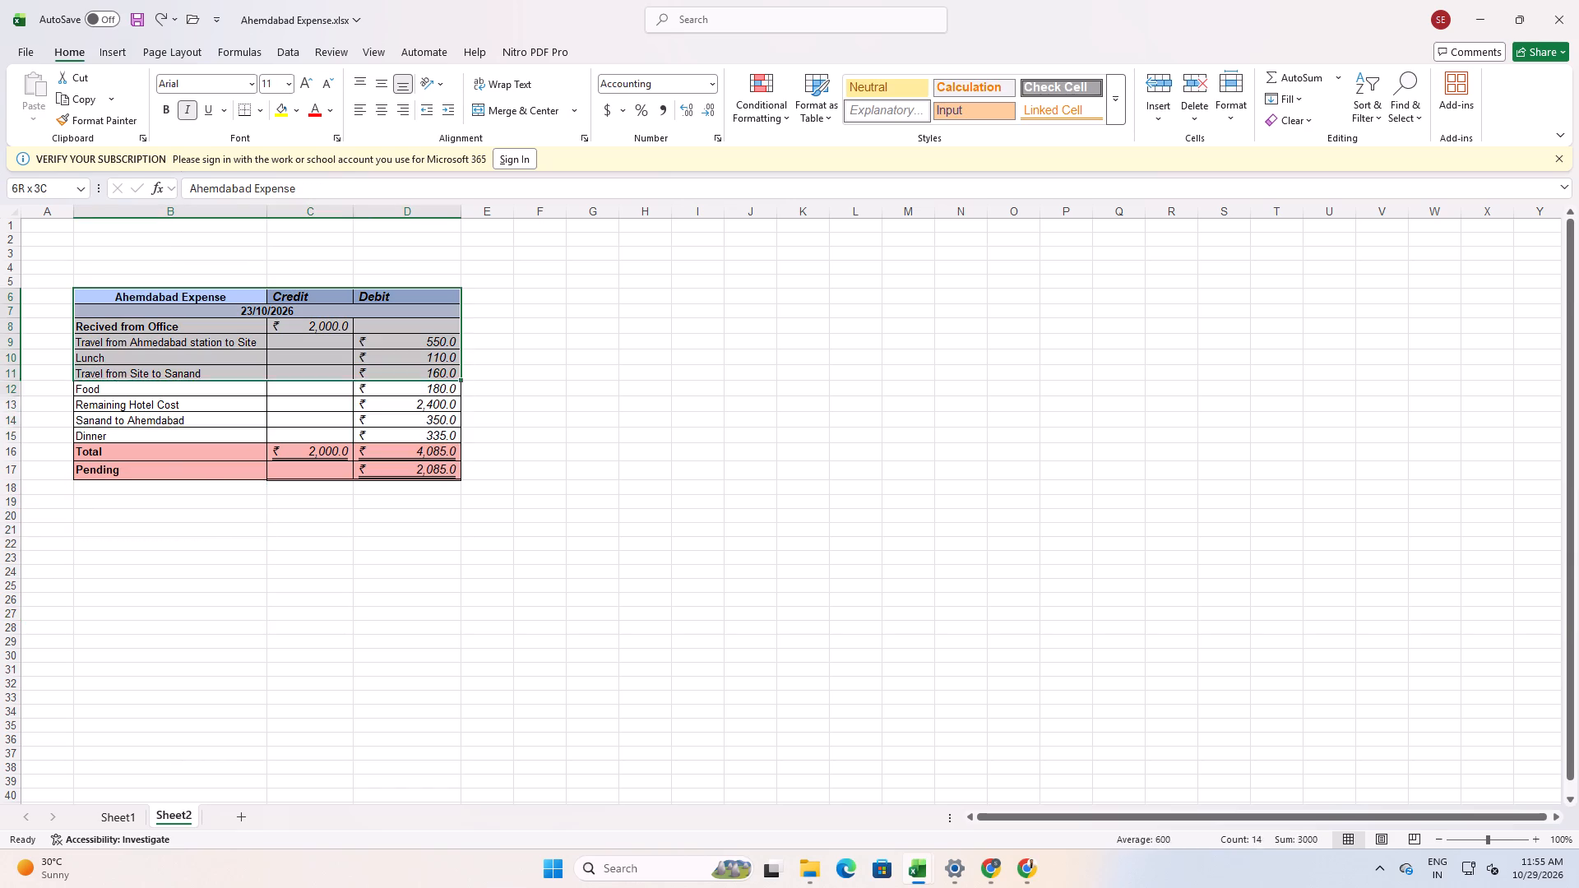
pyautogui.moveTo(280, 400); pyautogui.dragTo(380, 479)
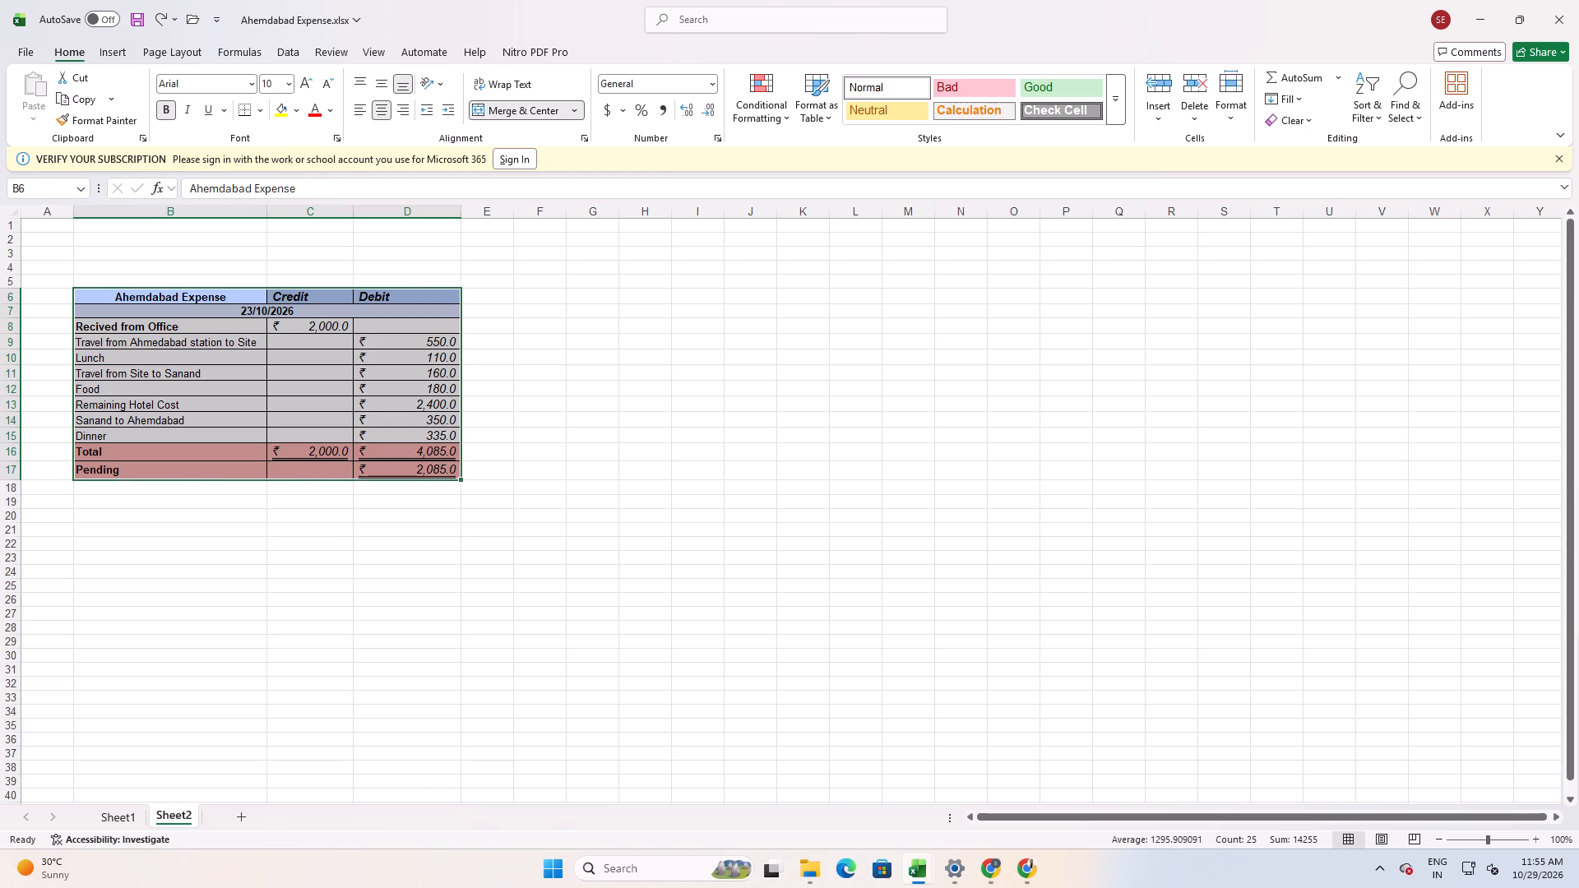
pyautogui.hotkey('ctrl', 'c')
pyautogui.click(611, 336)
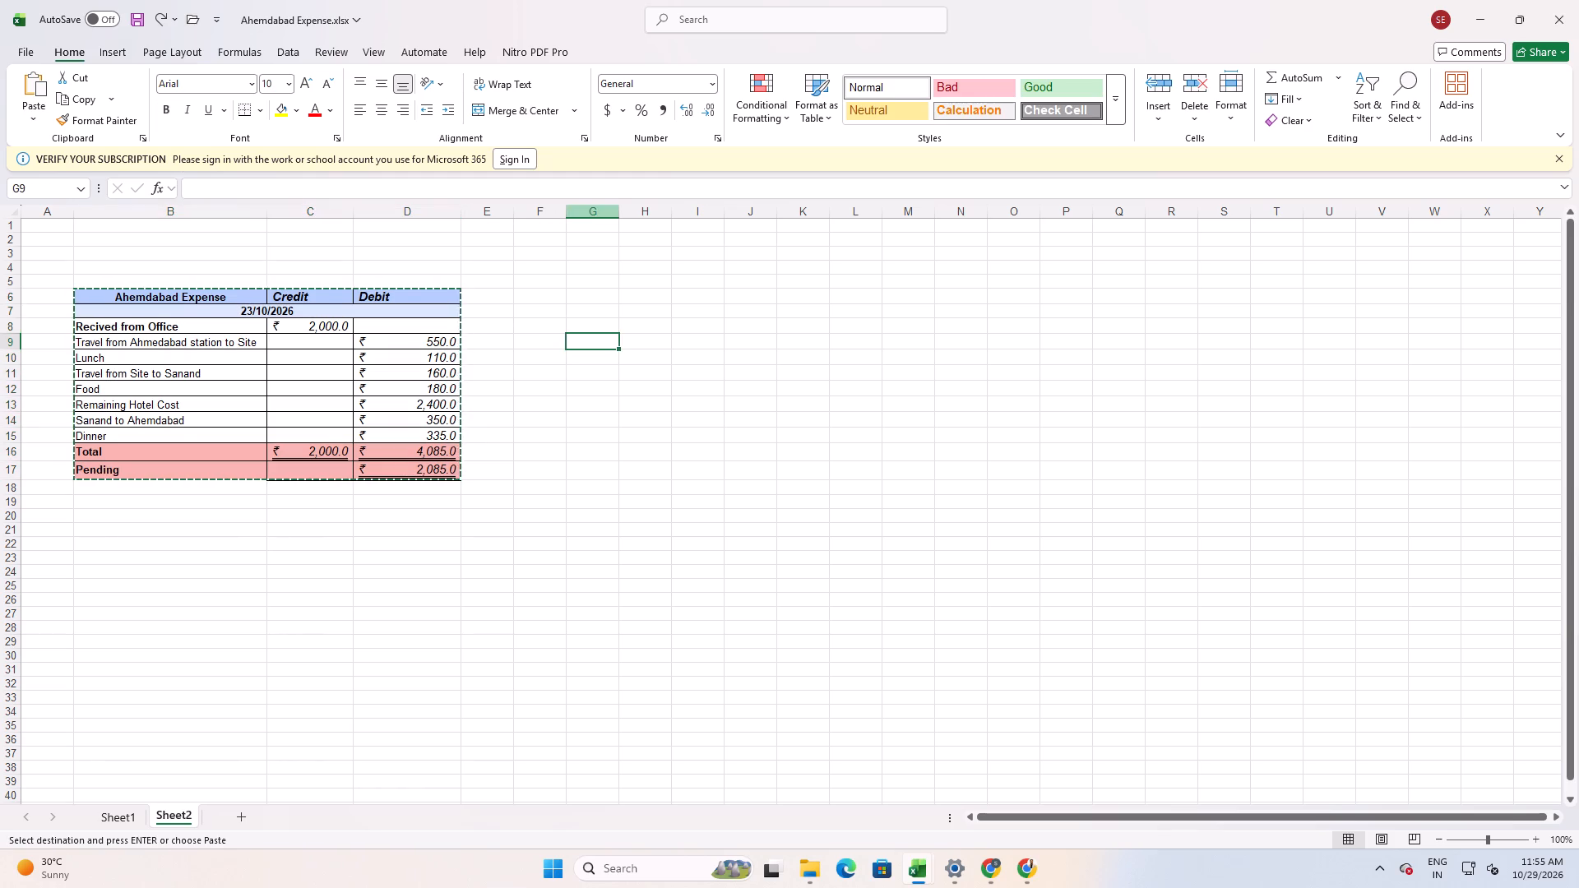
pyautogui.moveTo(568, 215); pyautogui.dragTo(771, 237)
pyautogui.moveTo(823, 211); pyautogui.dragTo(896, 218)
pyautogui.moveTo(946, 212); pyautogui.dragTo(950, 212)
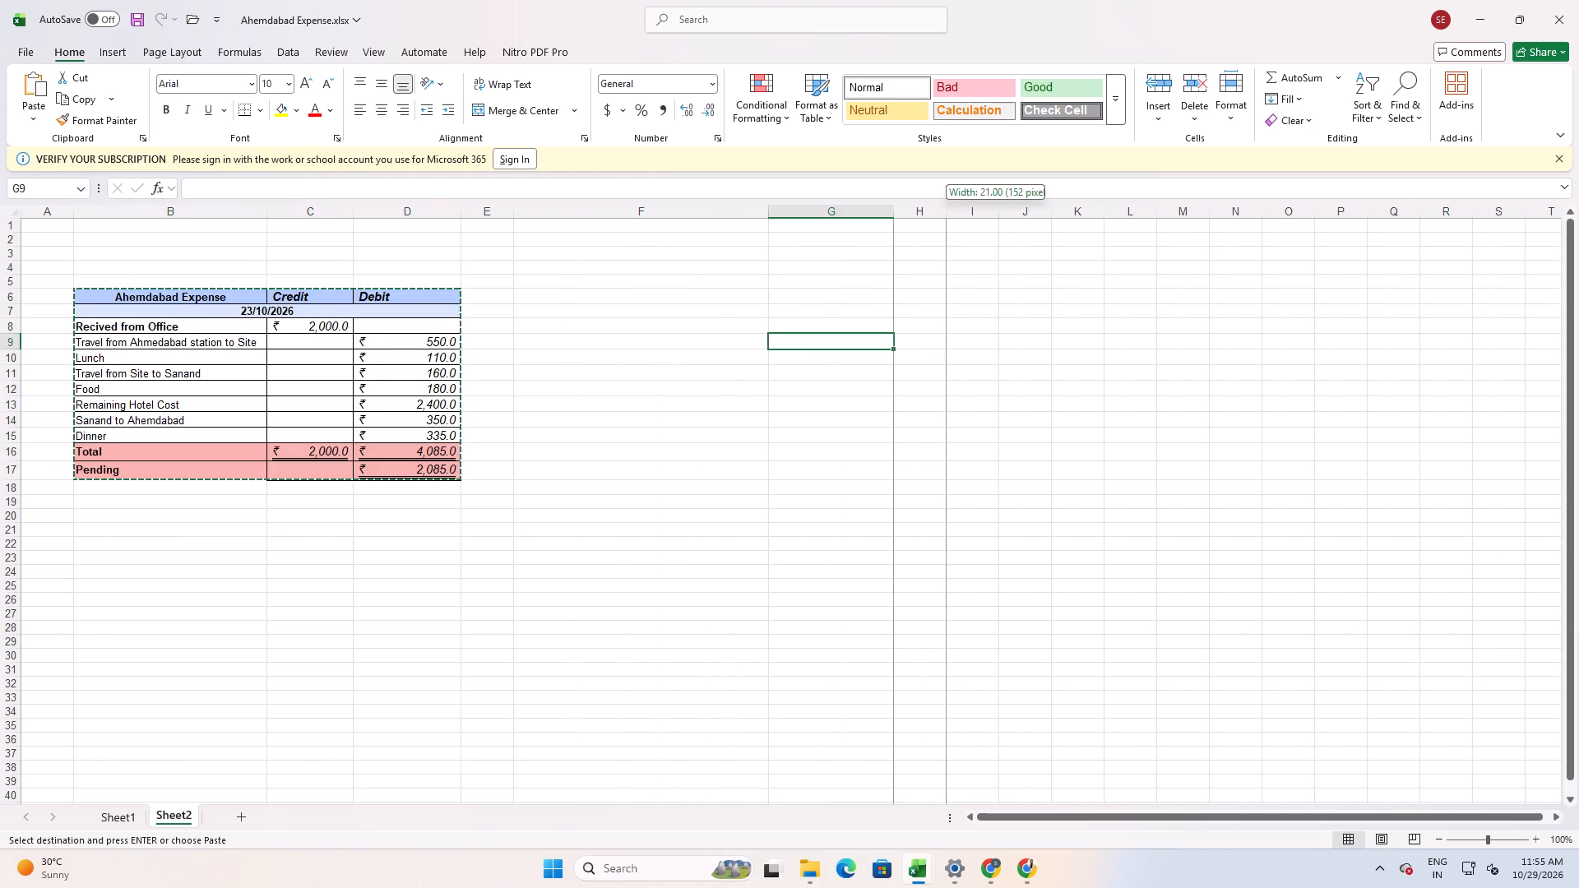
pyautogui.moveTo(950, 212); pyautogui.dragTo(1027, 223)
pyautogui.click(587, 299)
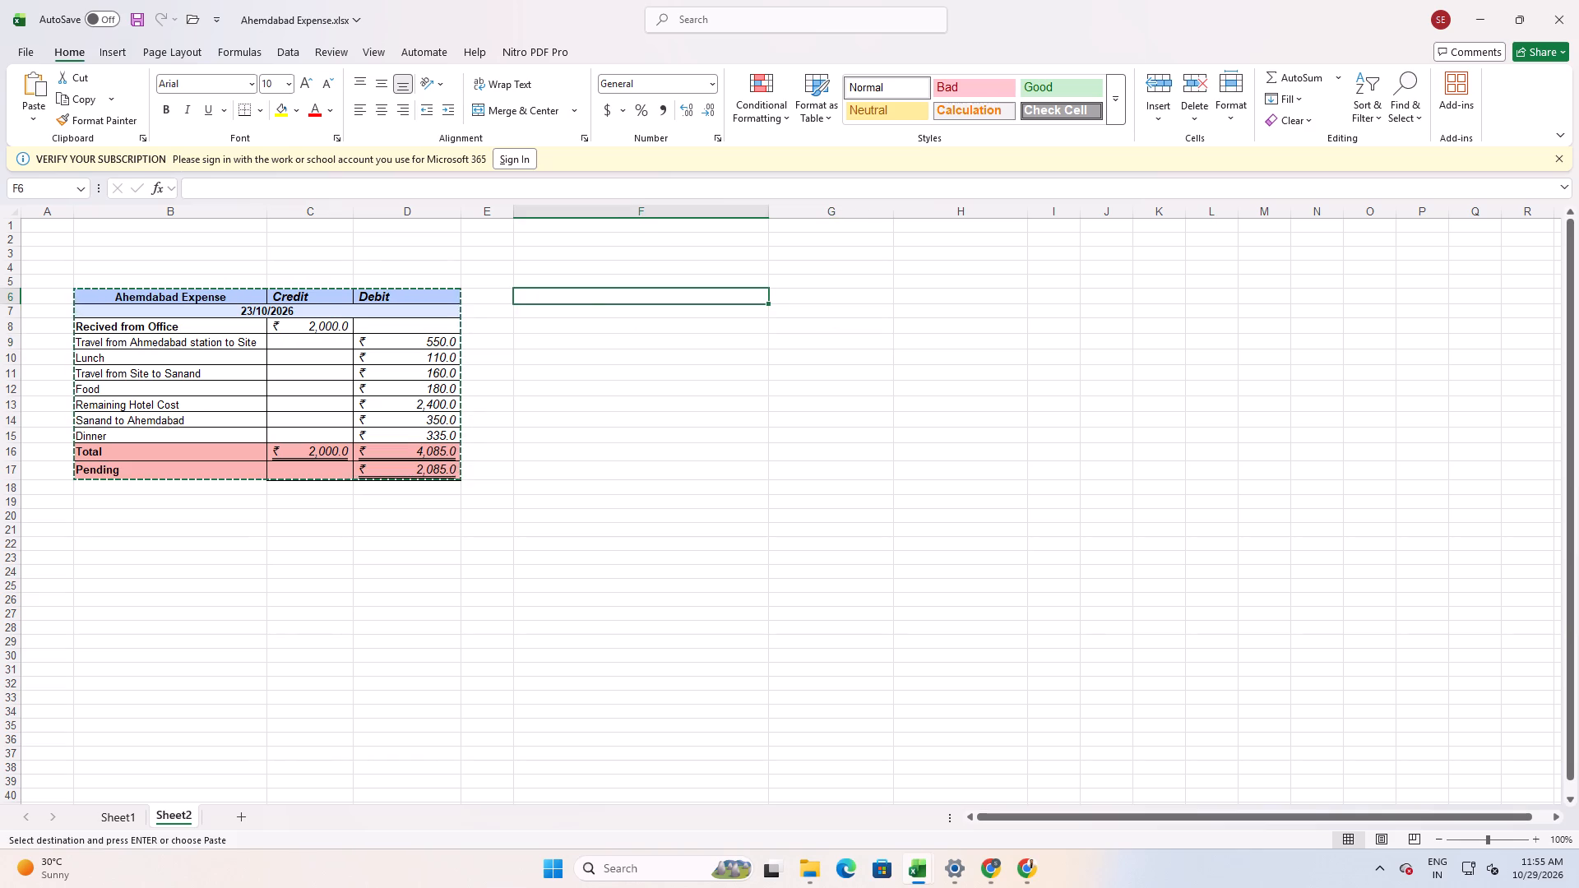
pyautogui.hotkey('ctrl', 'v')
pyautogui.press('Escape')
pyautogui.click(637, 525)
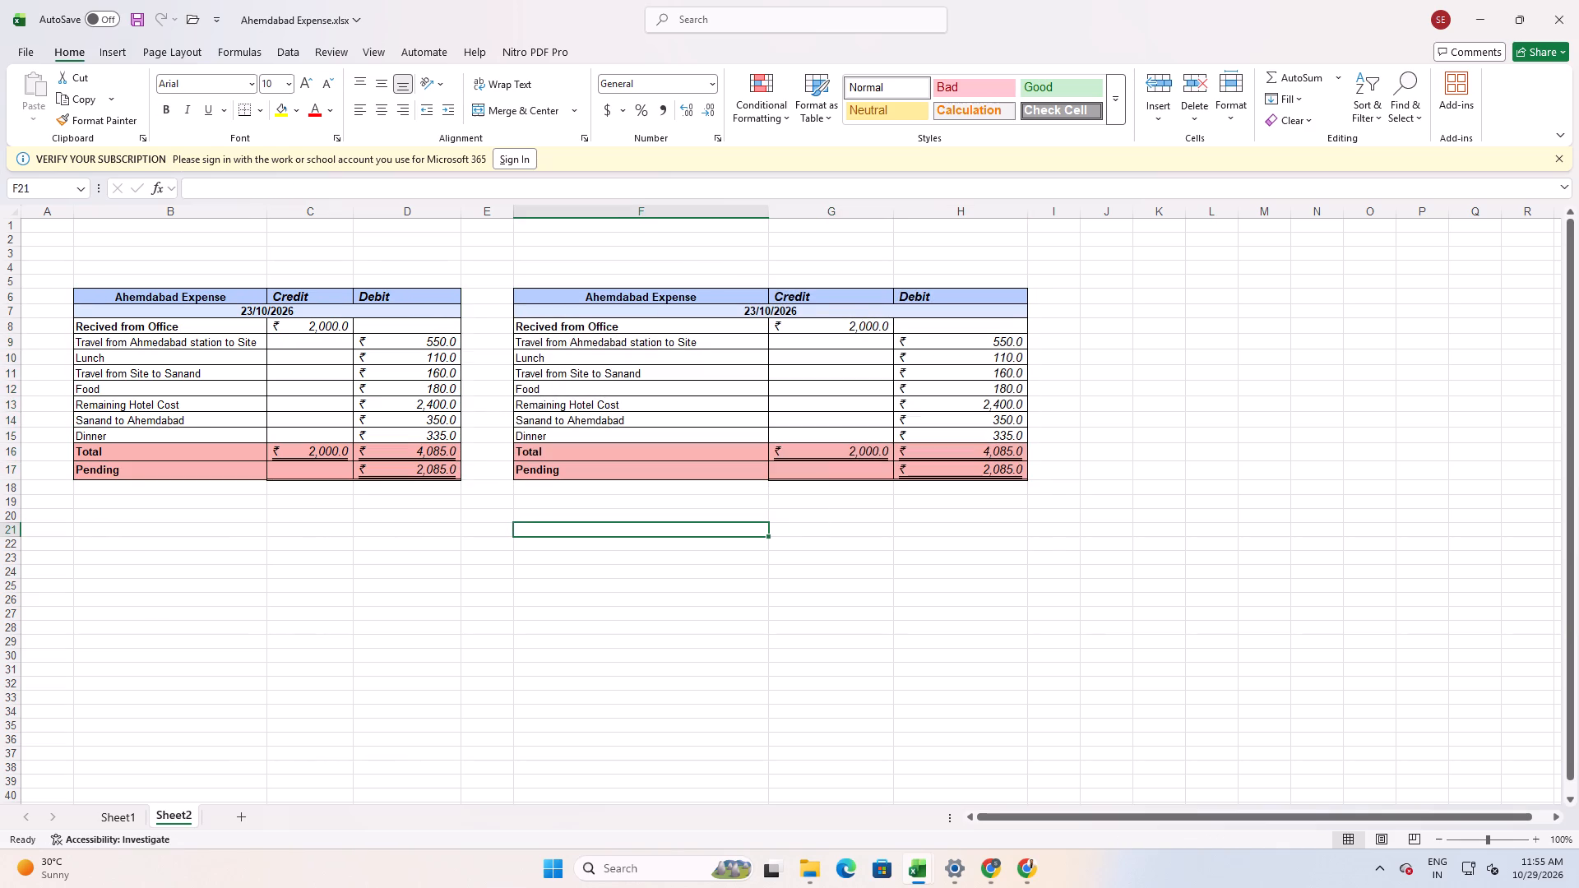
# Set the Dinner debit amount in H15 of the copied table to 120.
pyautogui.click(628, 386)
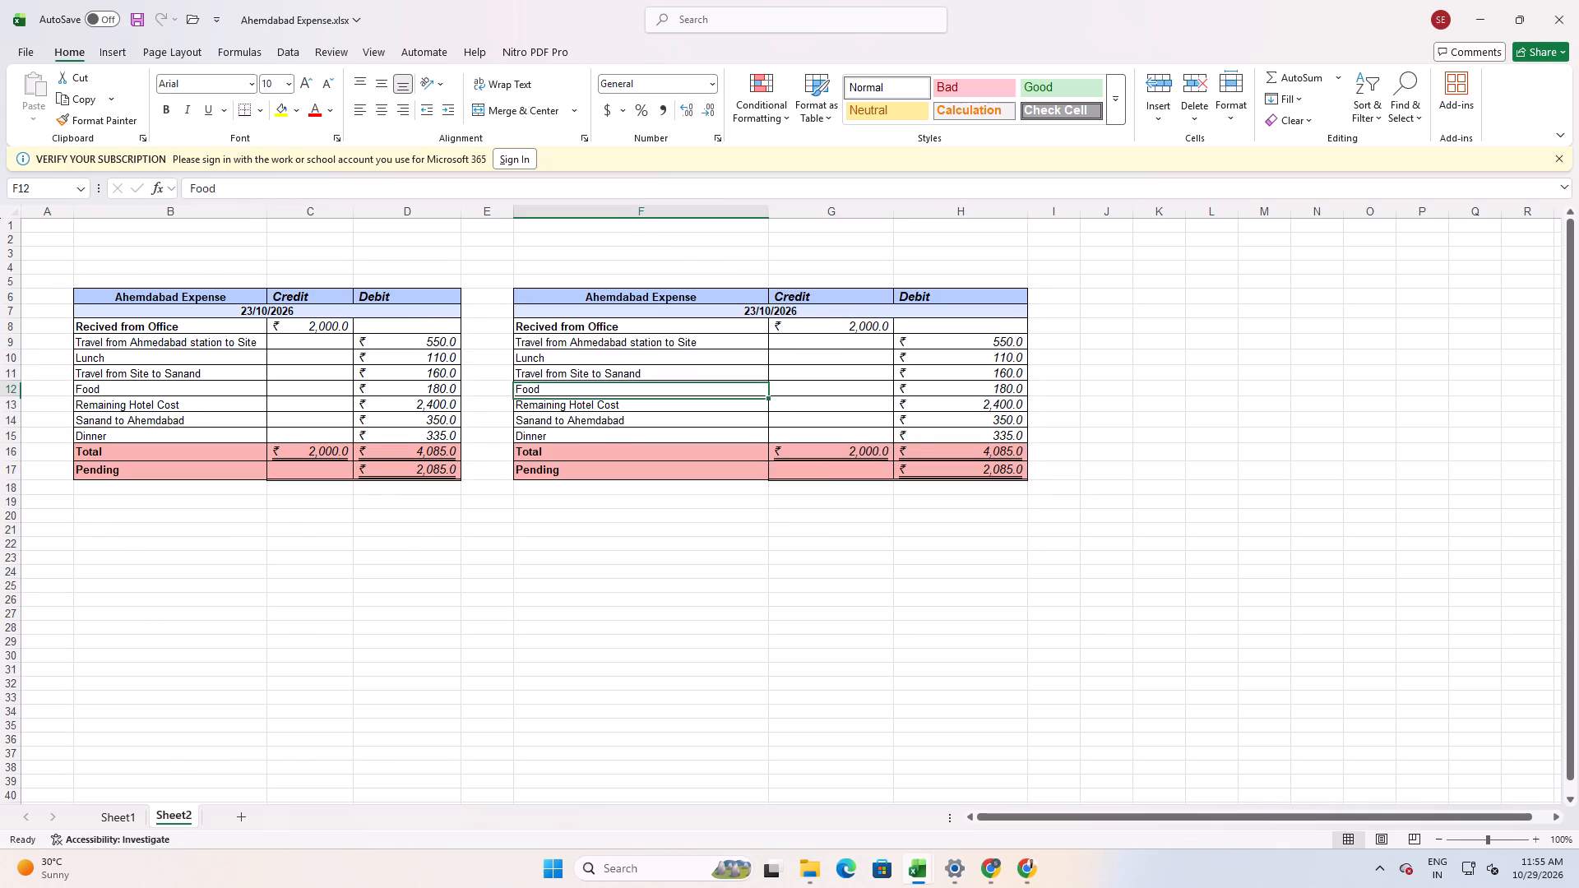
pyautogui.press('Escape')
pyautogui.click(925, 374)
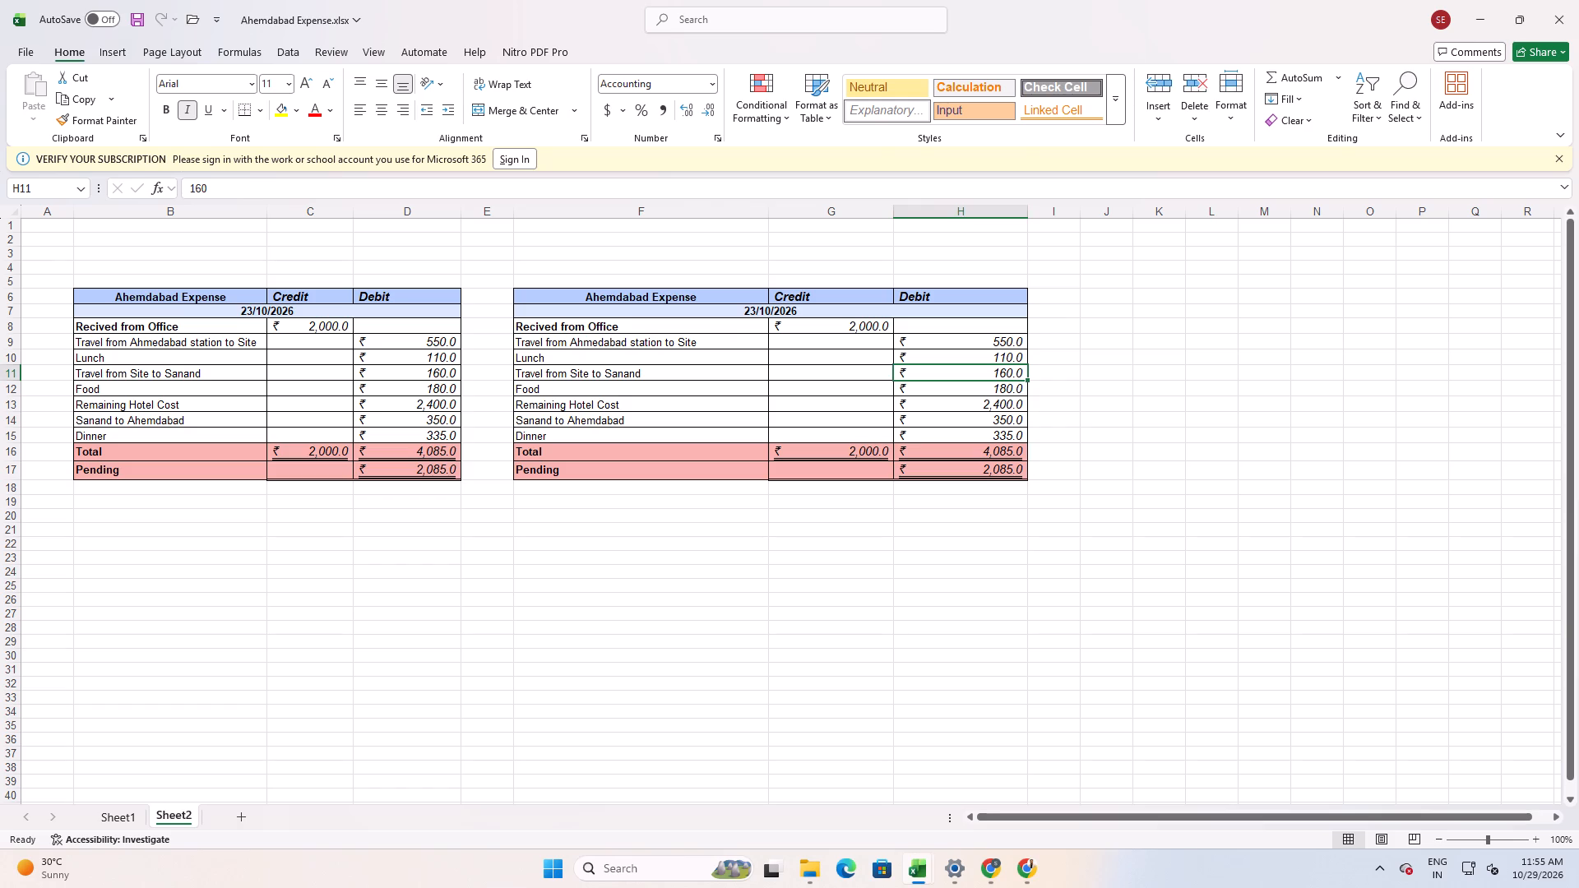
pyautogui.click(970, 433)
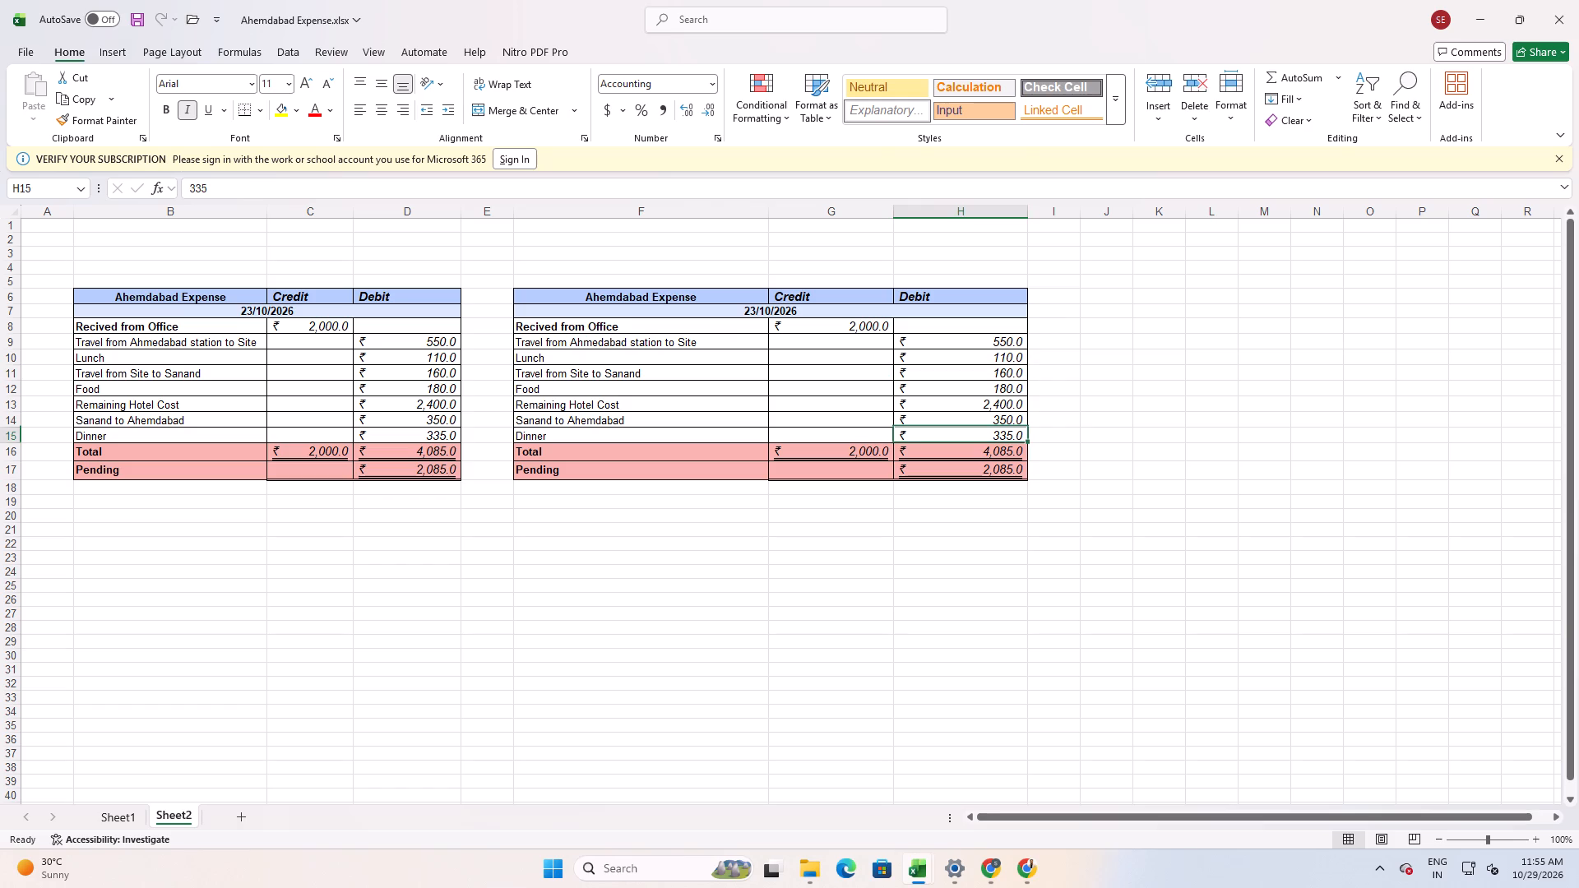
pyautogui.write('100')
pyautogui.press('Return')
pyautogui.press('Up')
pyautogui.write('120')
pyautogui.press('Return')
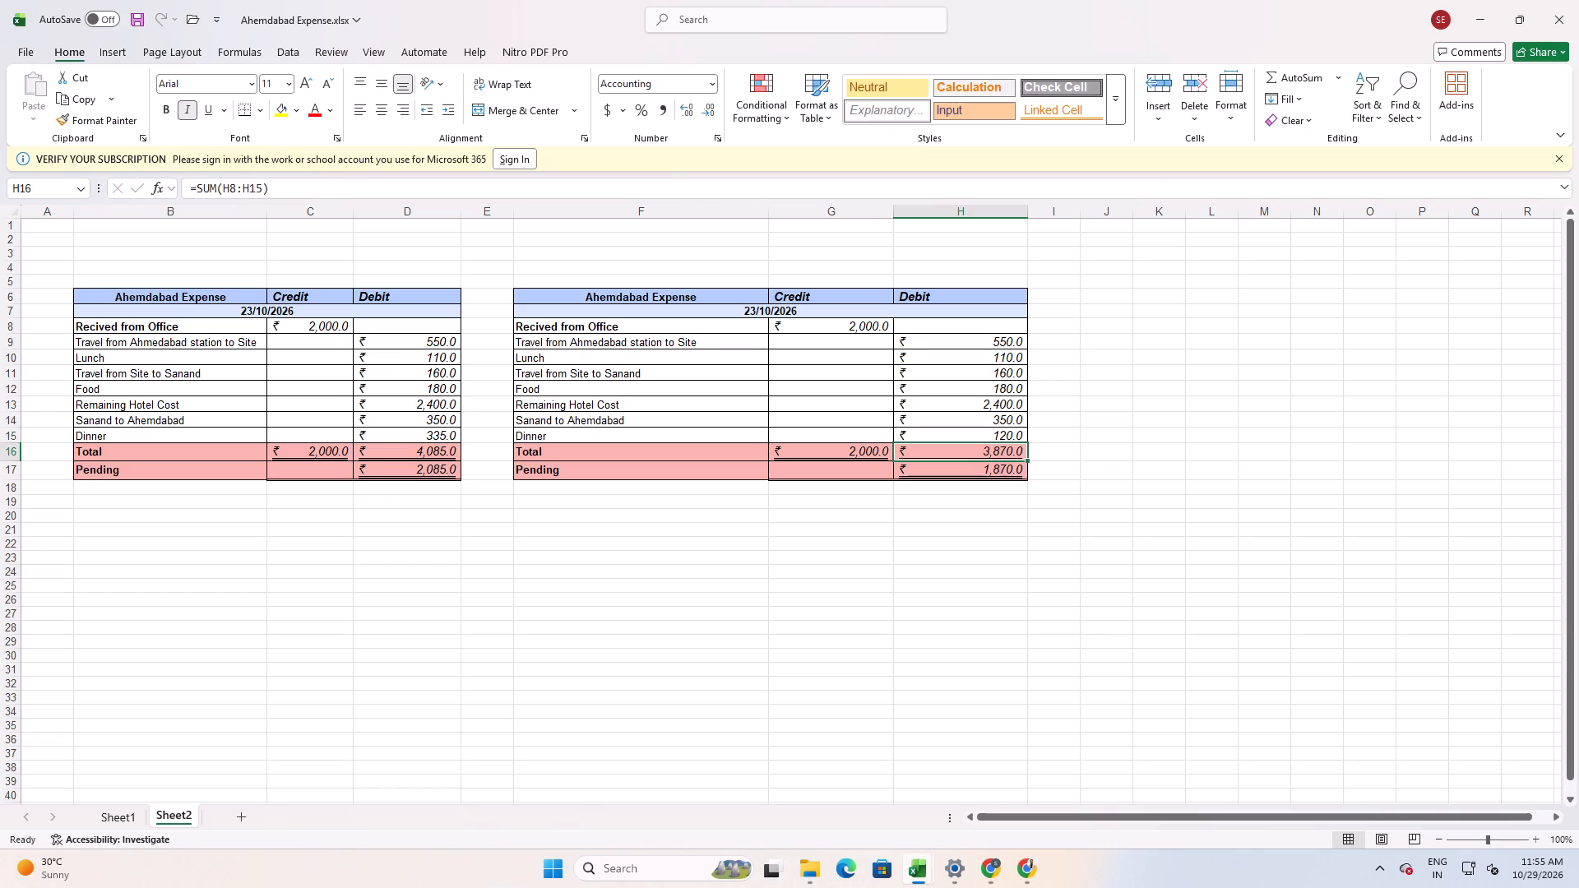
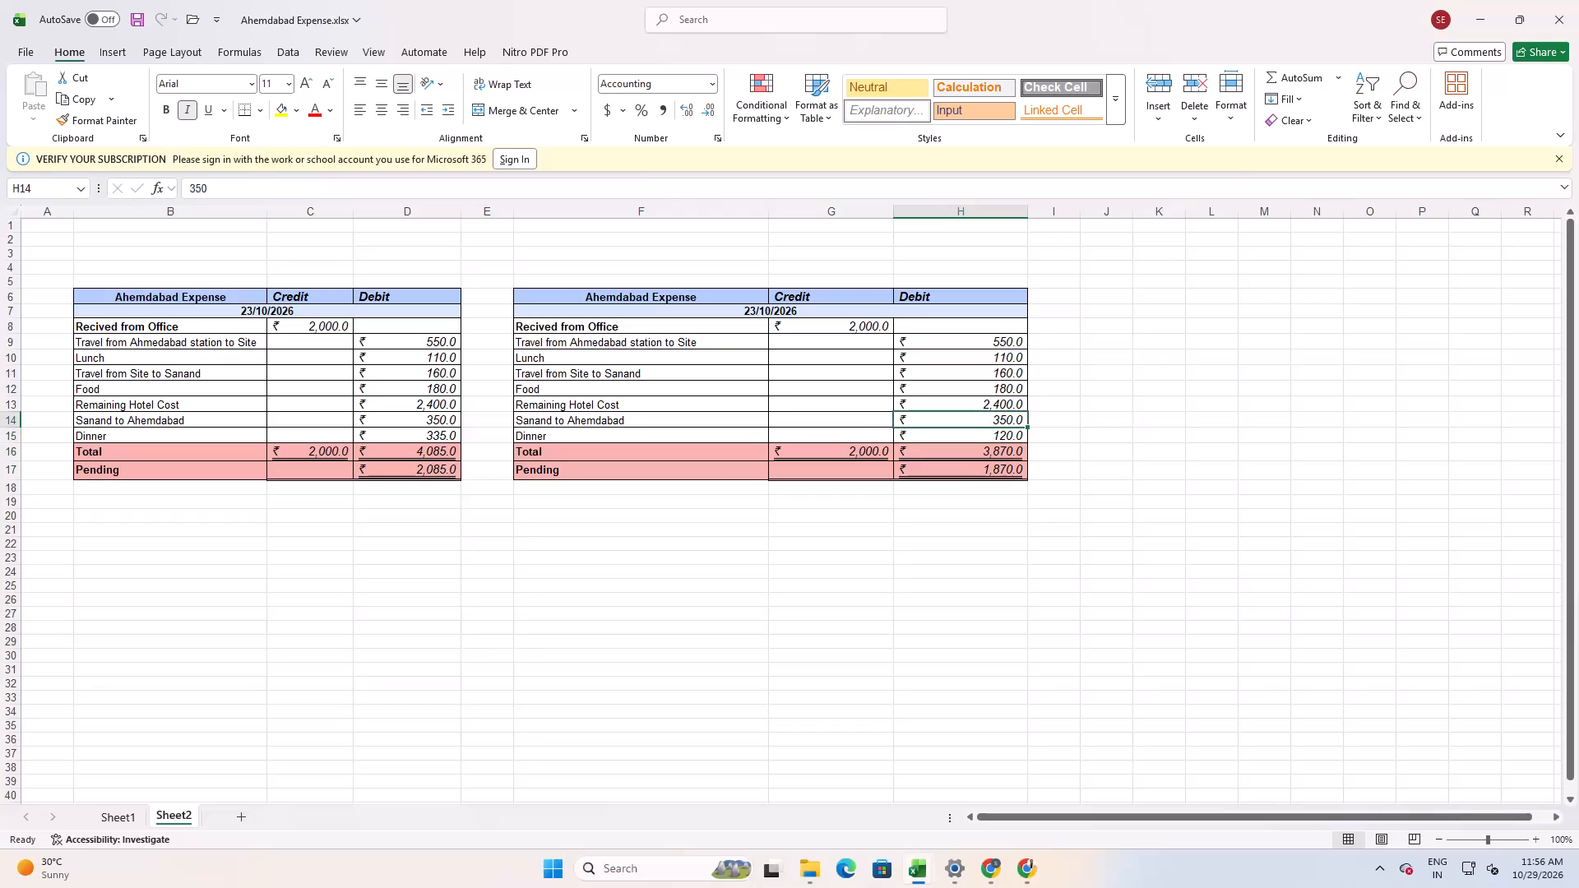
# Set the Remaining Hotel Cost debit amount in H13 of the copied table to 1200.
pyautogui.press('Down')
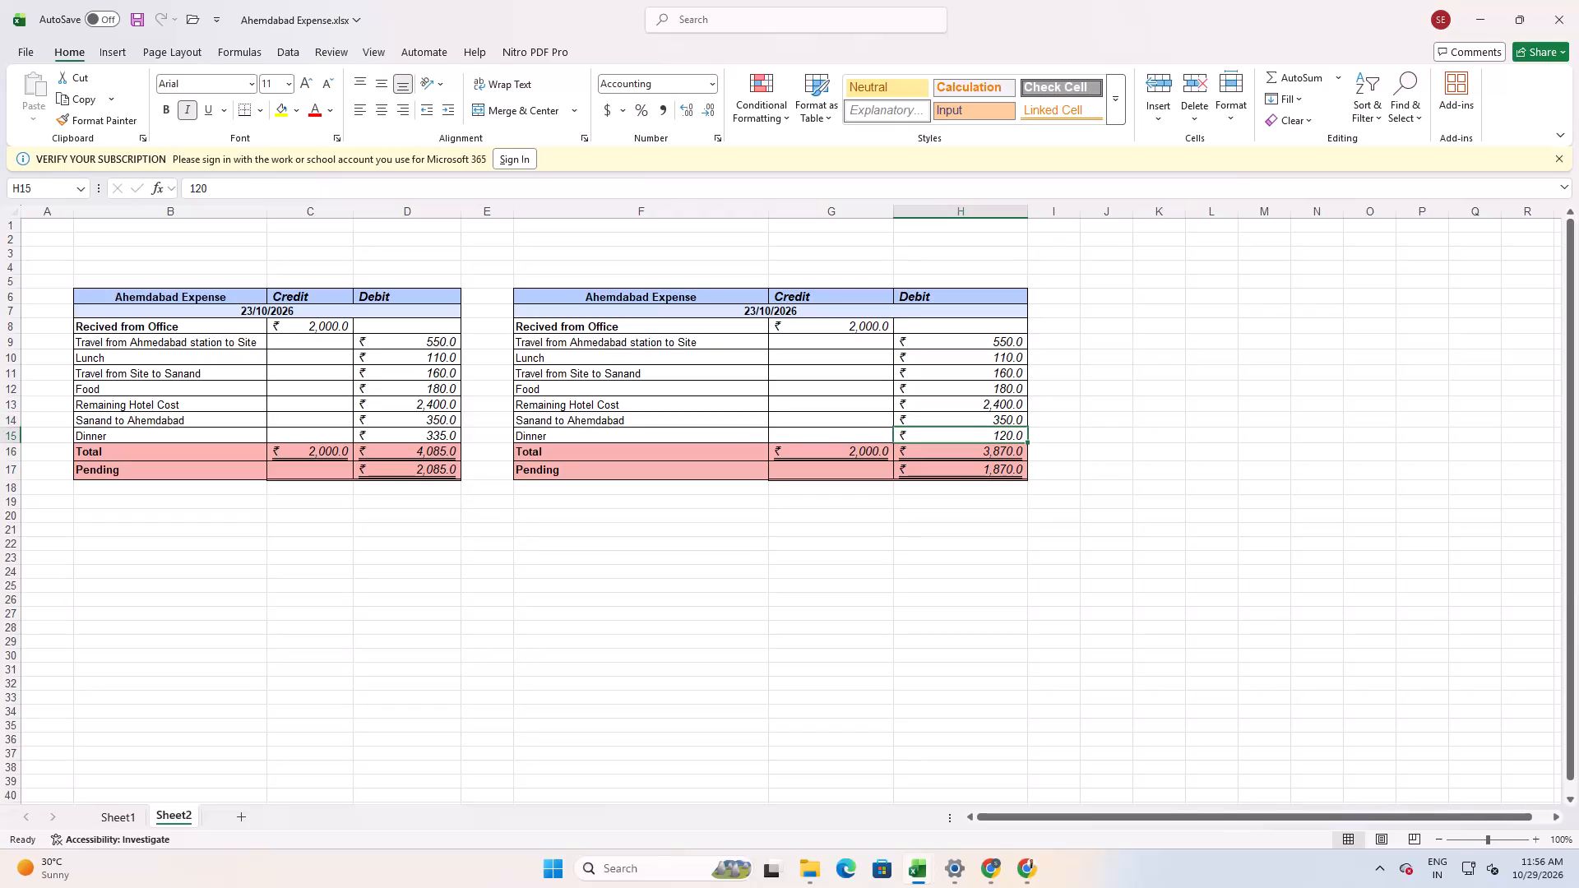
pyautogui.press('Up')
pyautogui.press('Up')
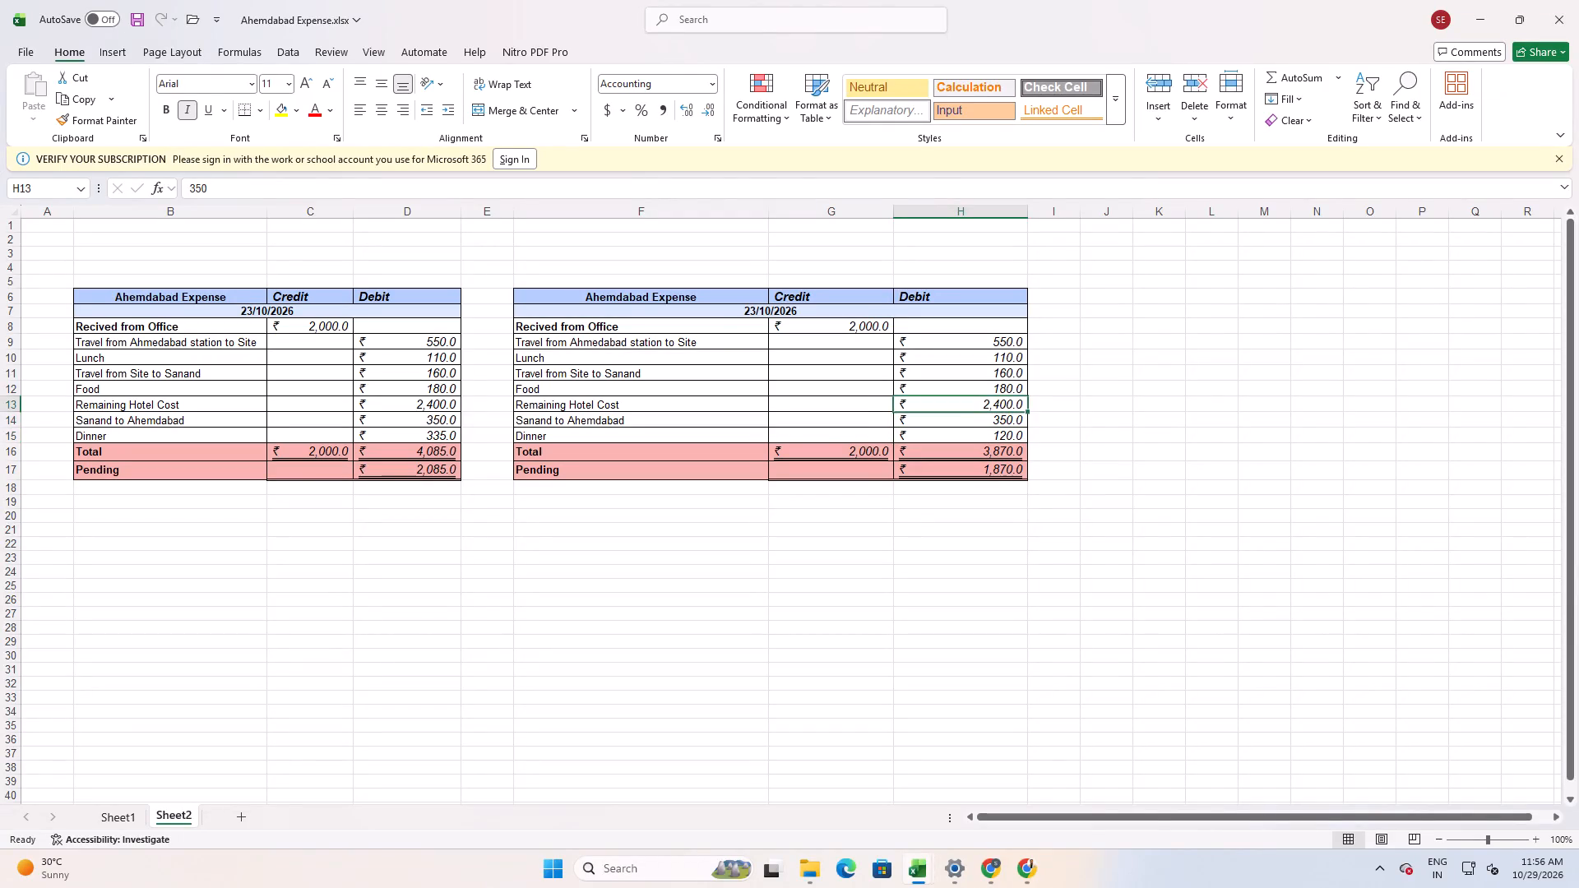
pyautogui.press('Up')
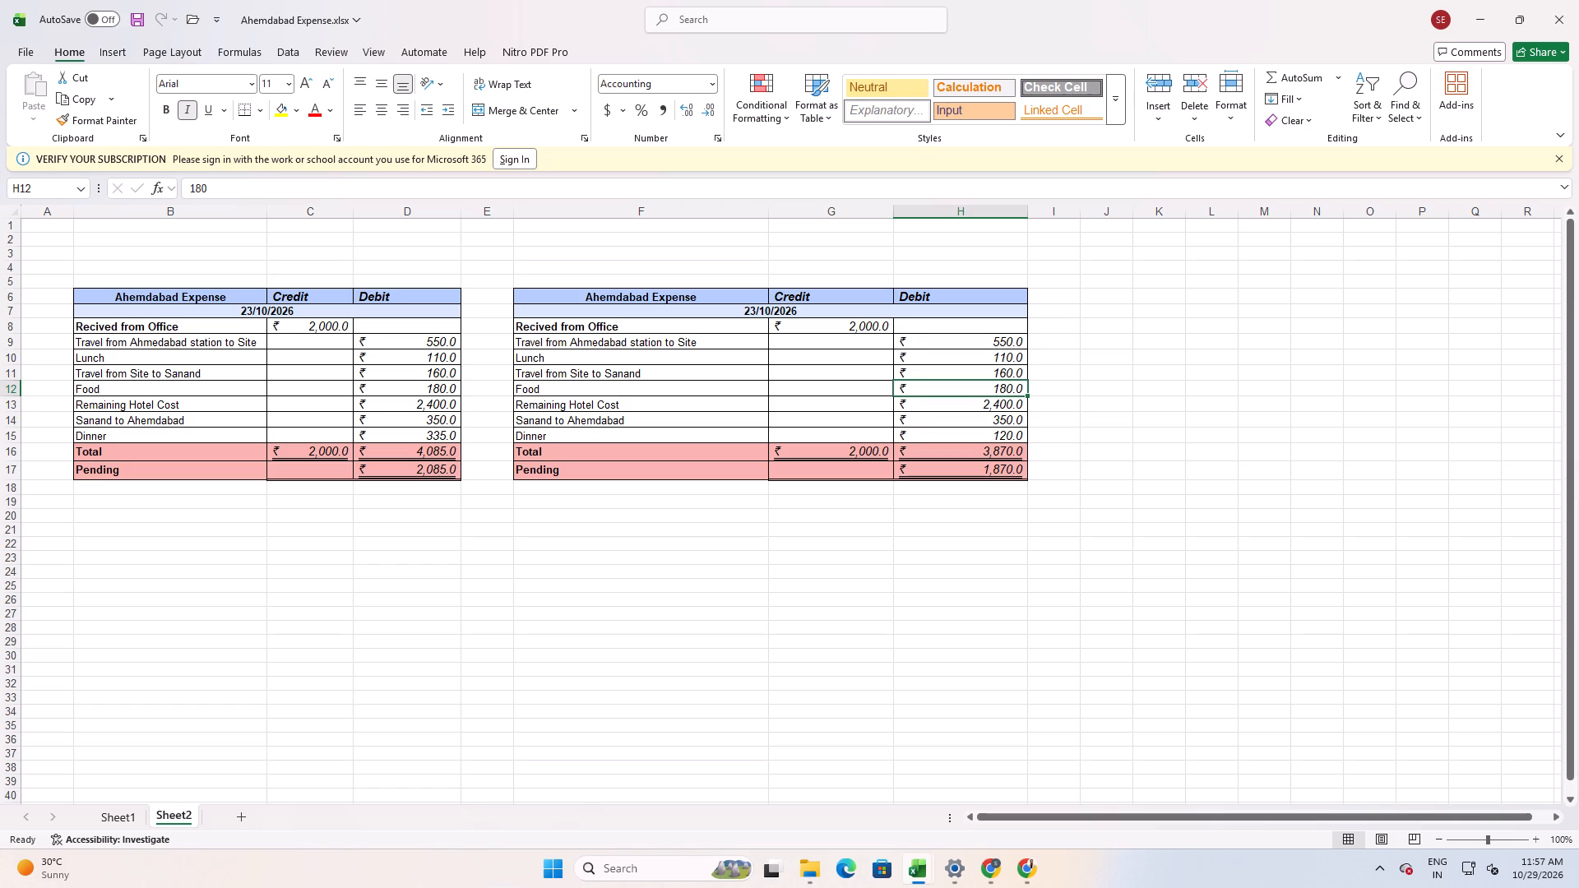
pyautogui.press('Down')
pyautogui.press('Down')
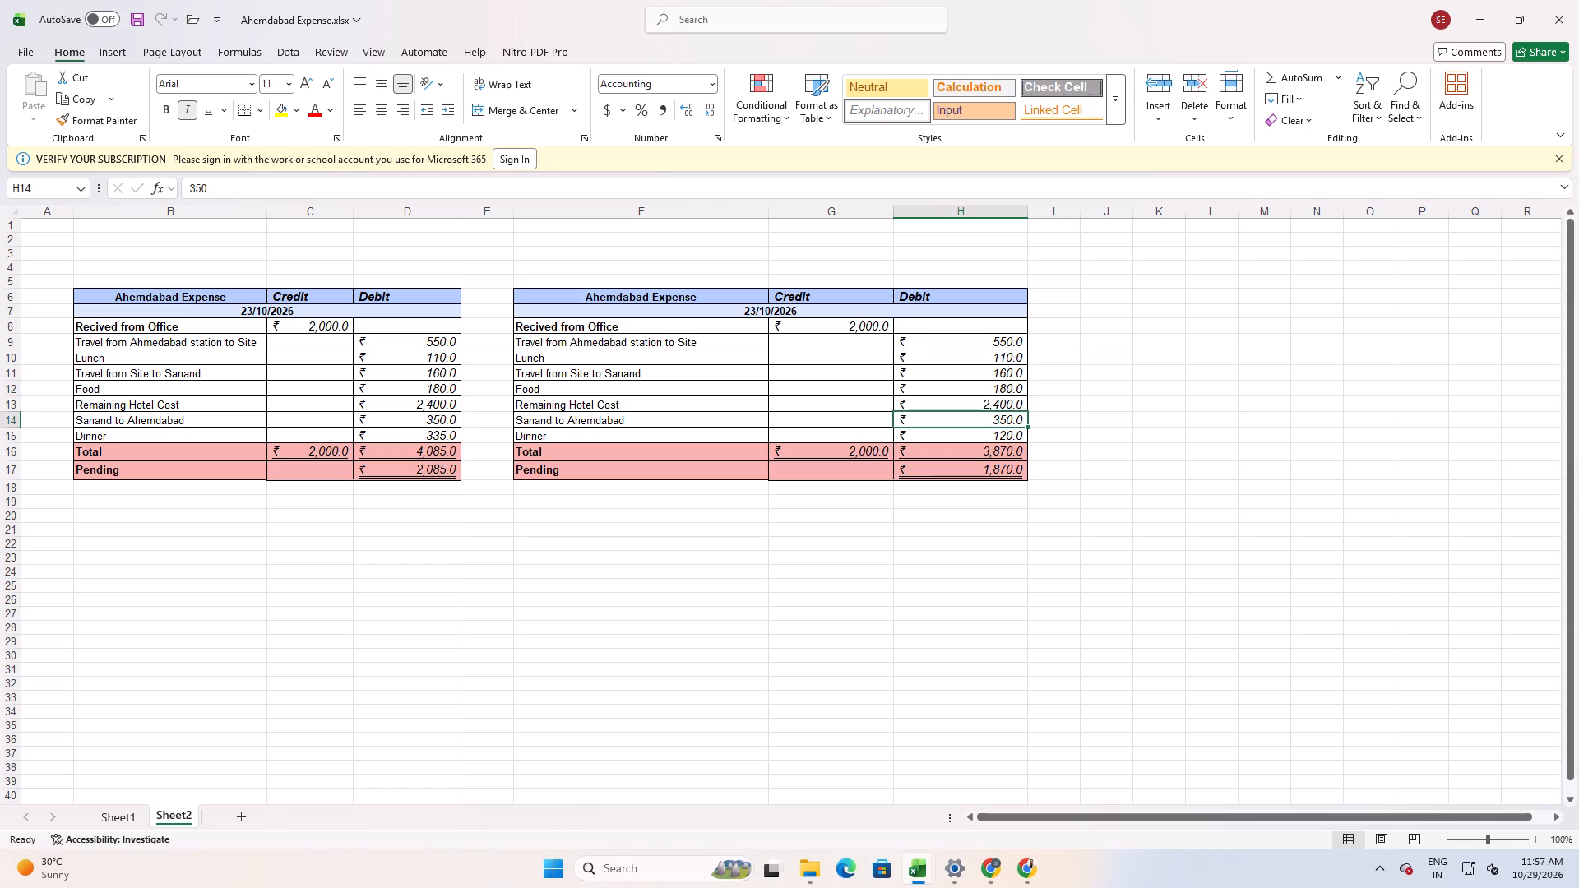
pyautogui.press('Up')
pyautogui.write('1200')
pyautogui.press('Return')
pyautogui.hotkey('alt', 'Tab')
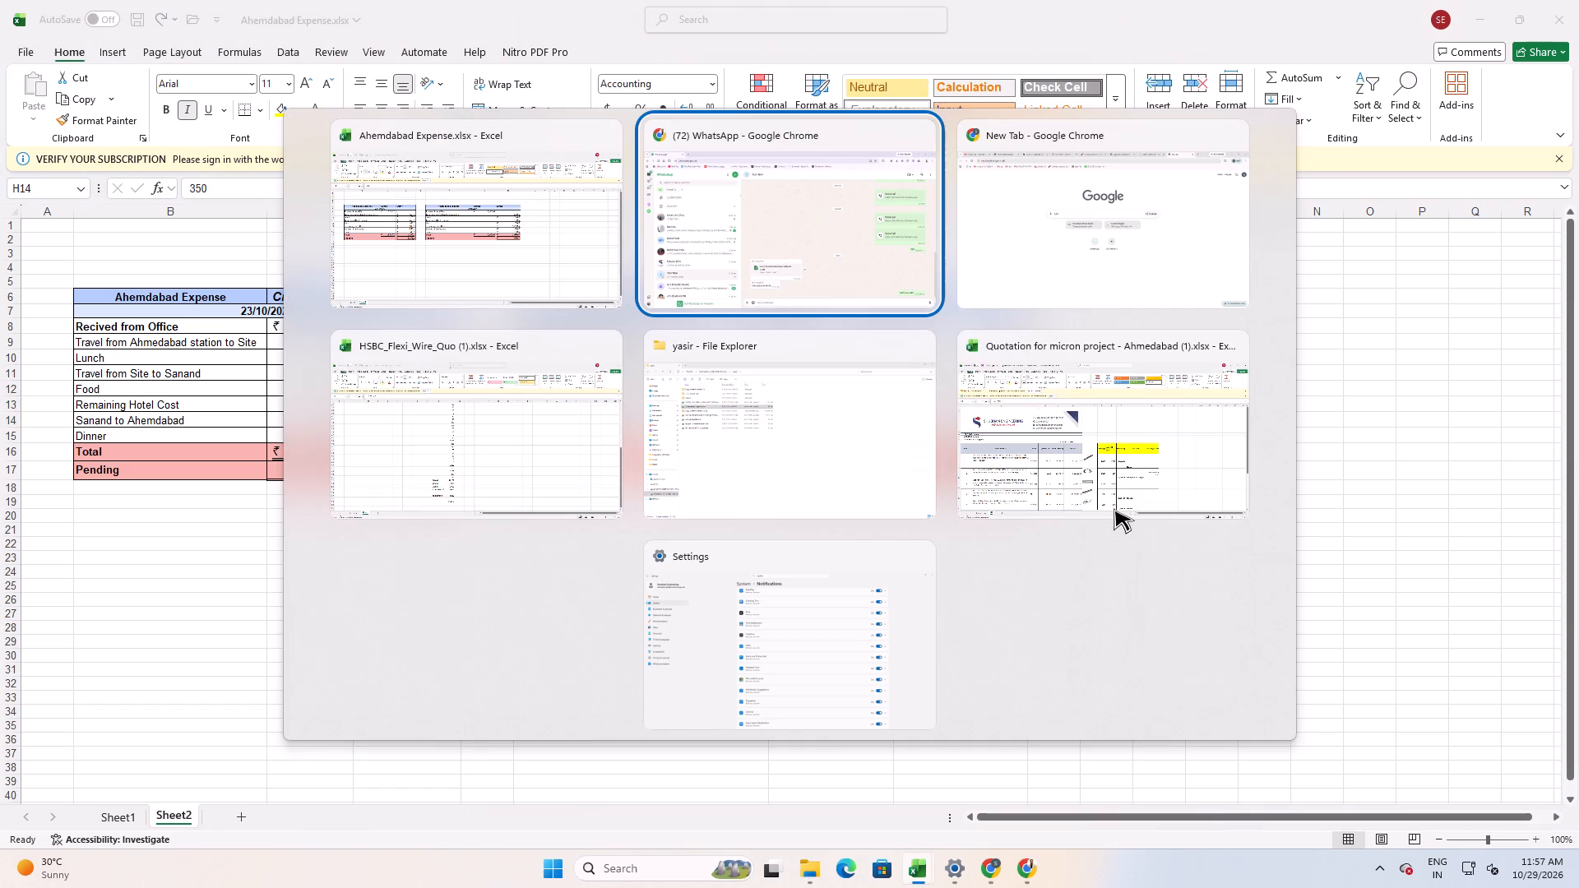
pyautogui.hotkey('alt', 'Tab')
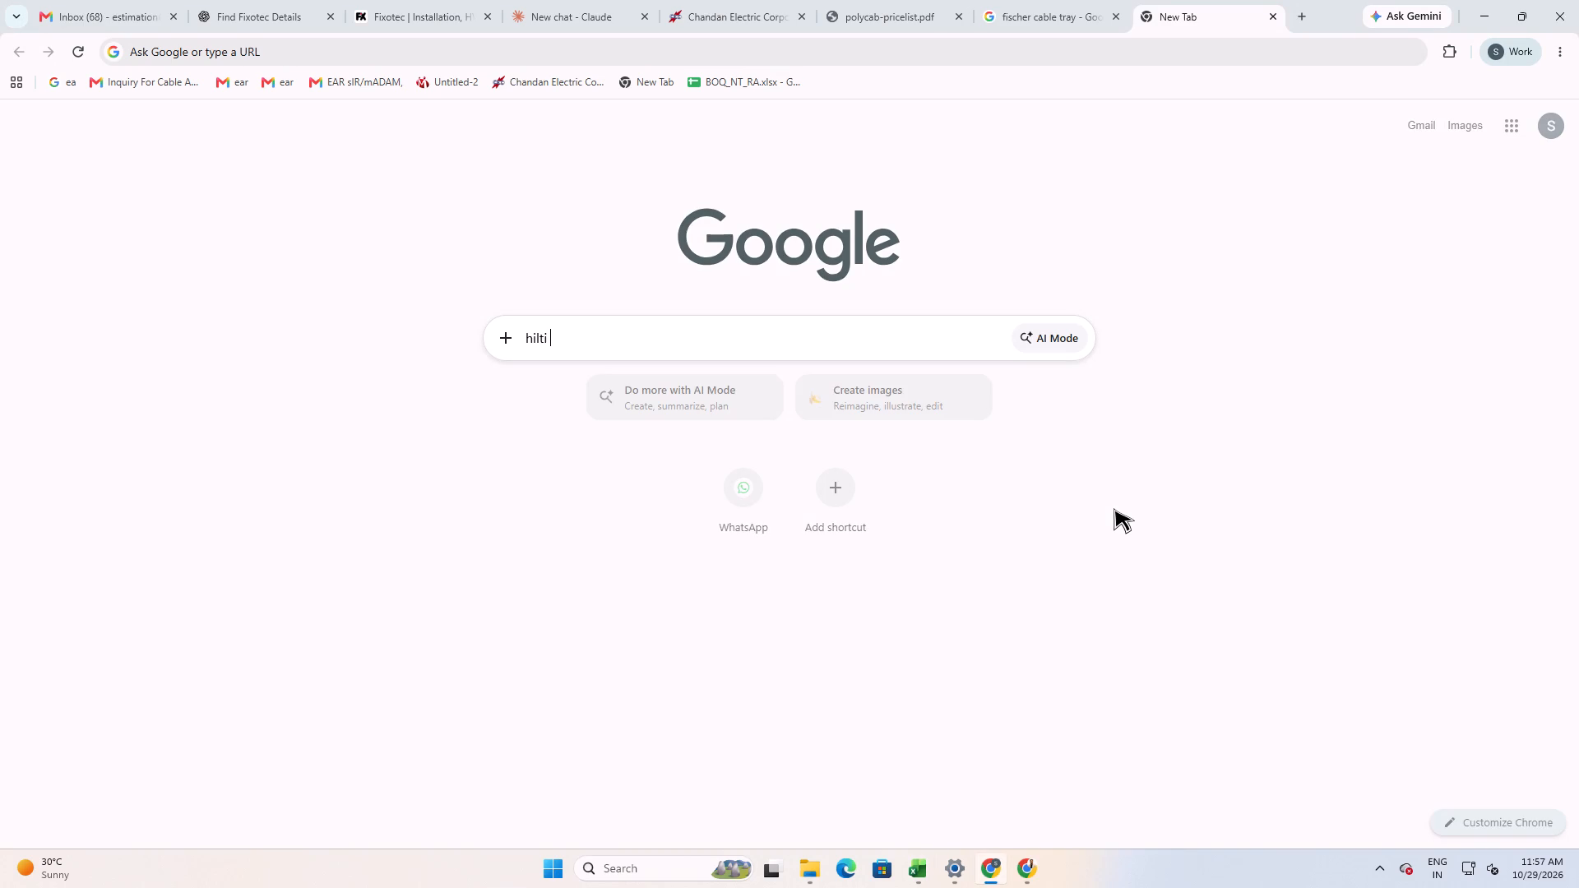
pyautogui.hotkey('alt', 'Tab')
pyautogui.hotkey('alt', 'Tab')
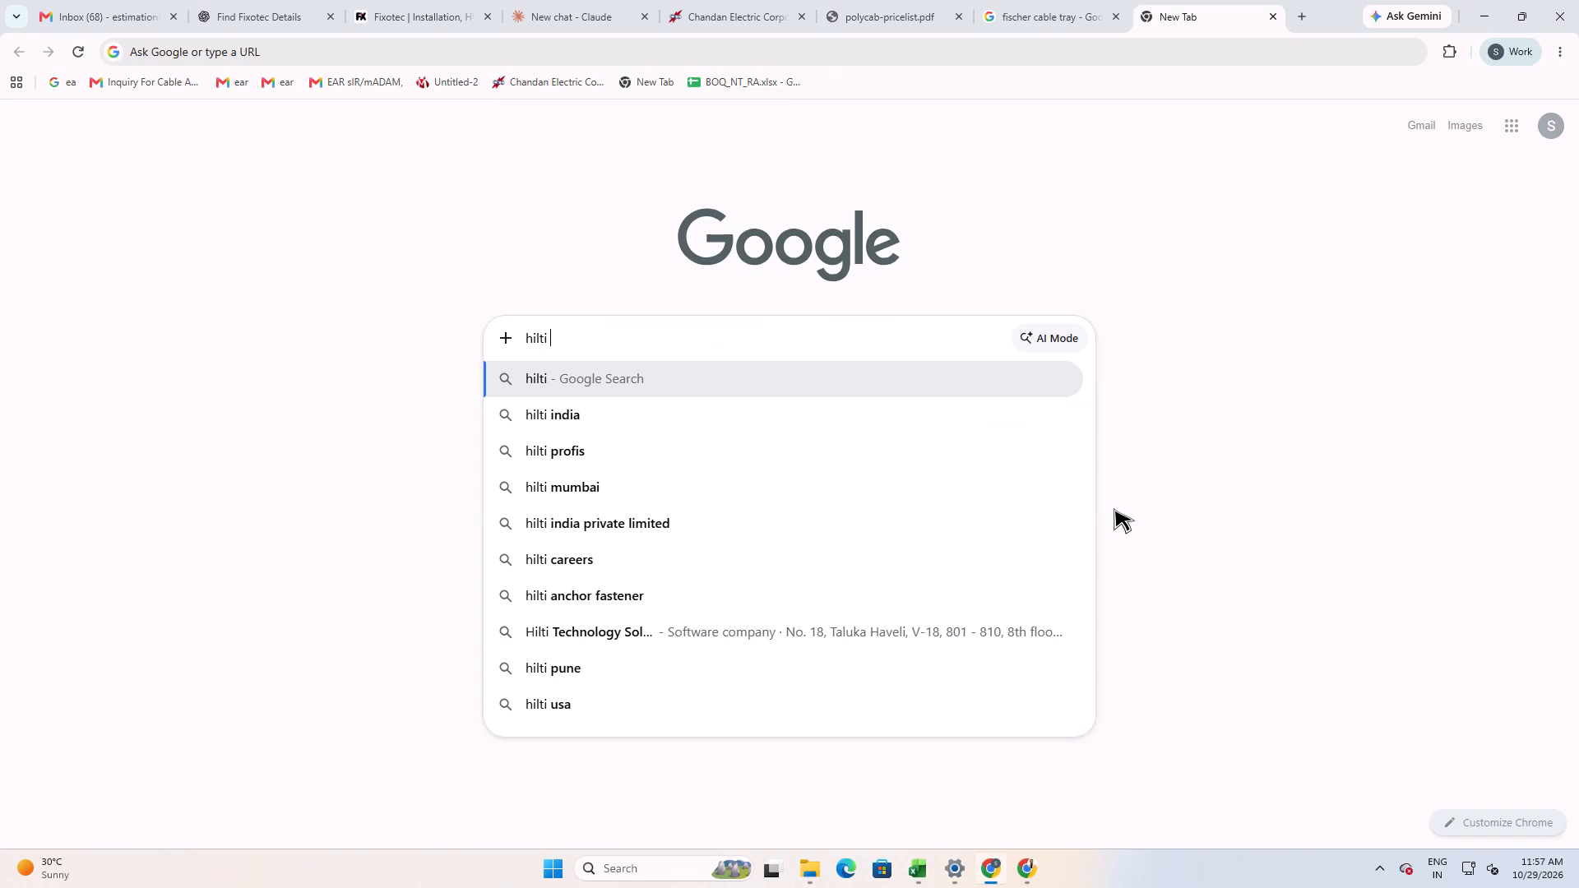
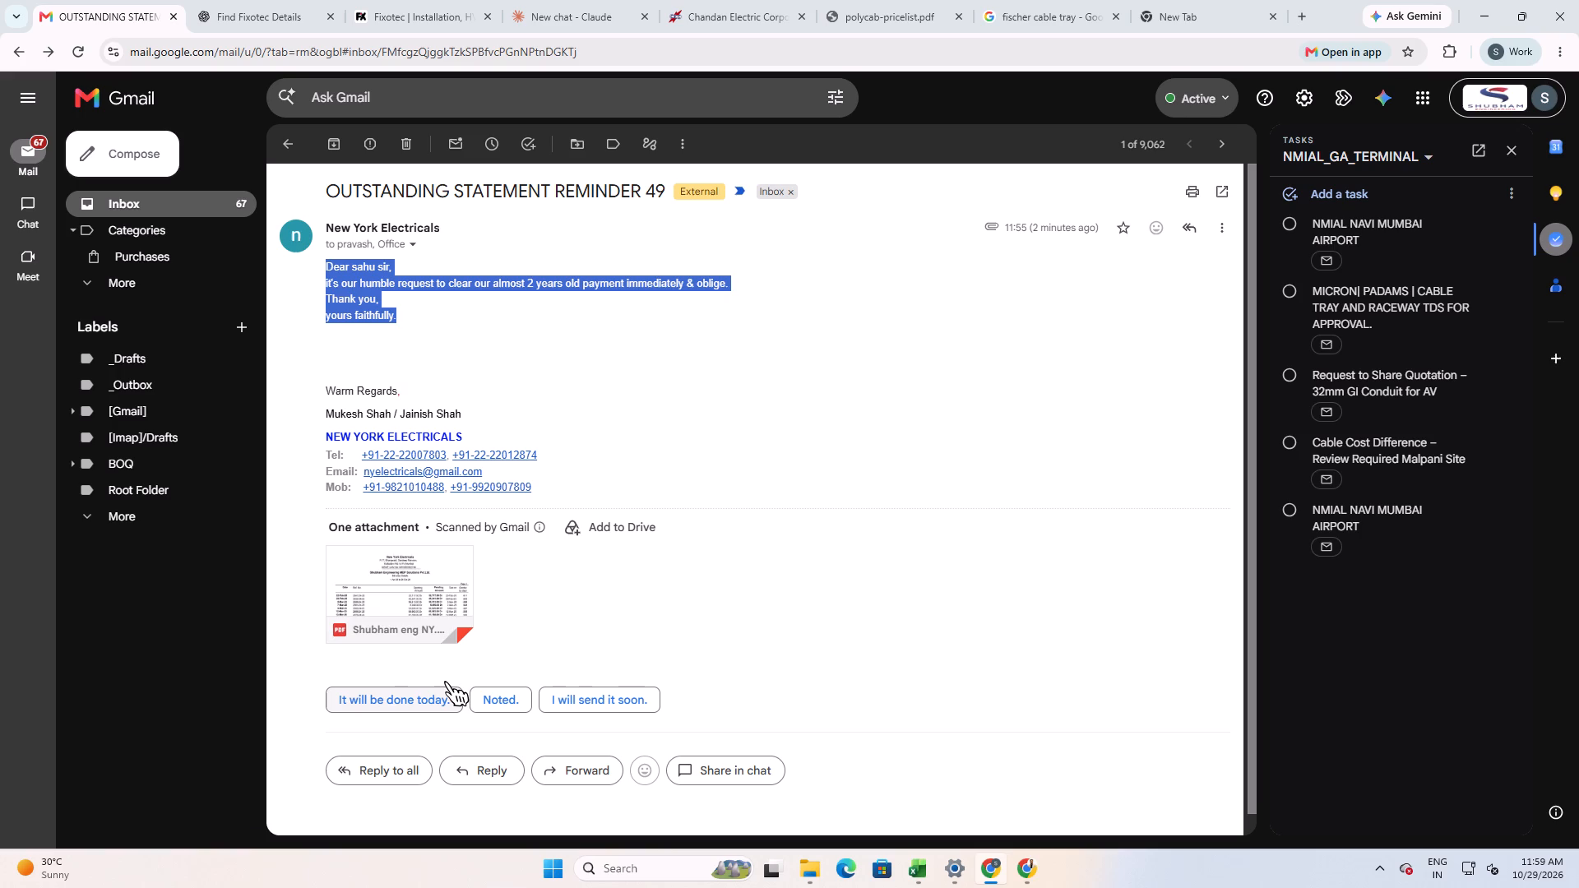
pyautogui.hotkey('alt', 'Tab')
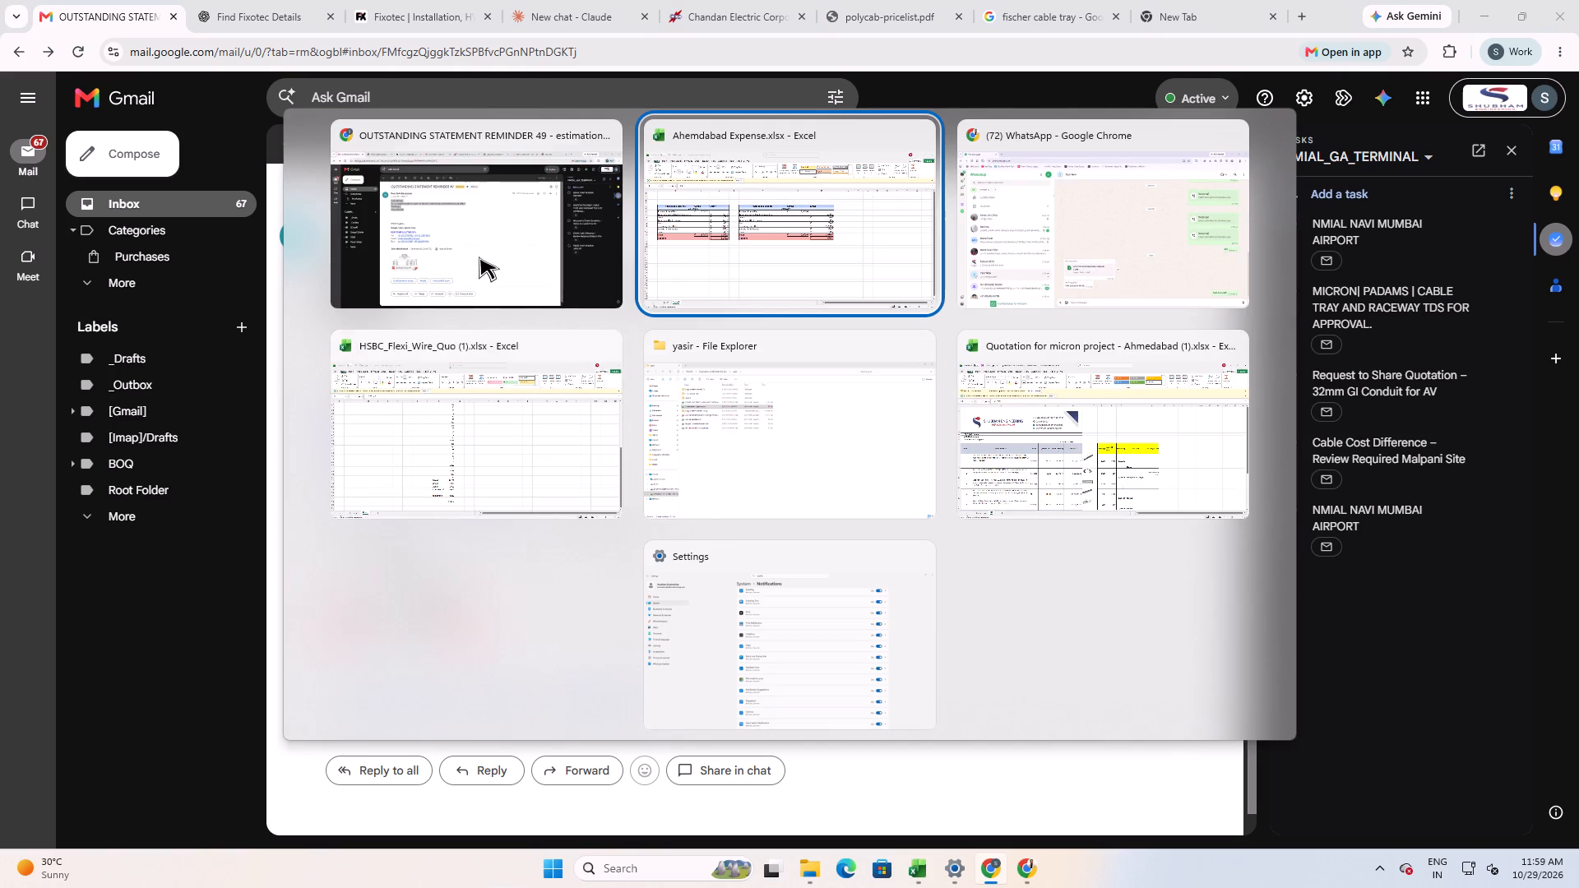
pyautogui.keyDown('alt'); pyautogui.click(479, 257); pyautogui.keyUp('alt')
pyautogui.click(697, 483)
pyautogui.hotkey('alt', 'Tab')
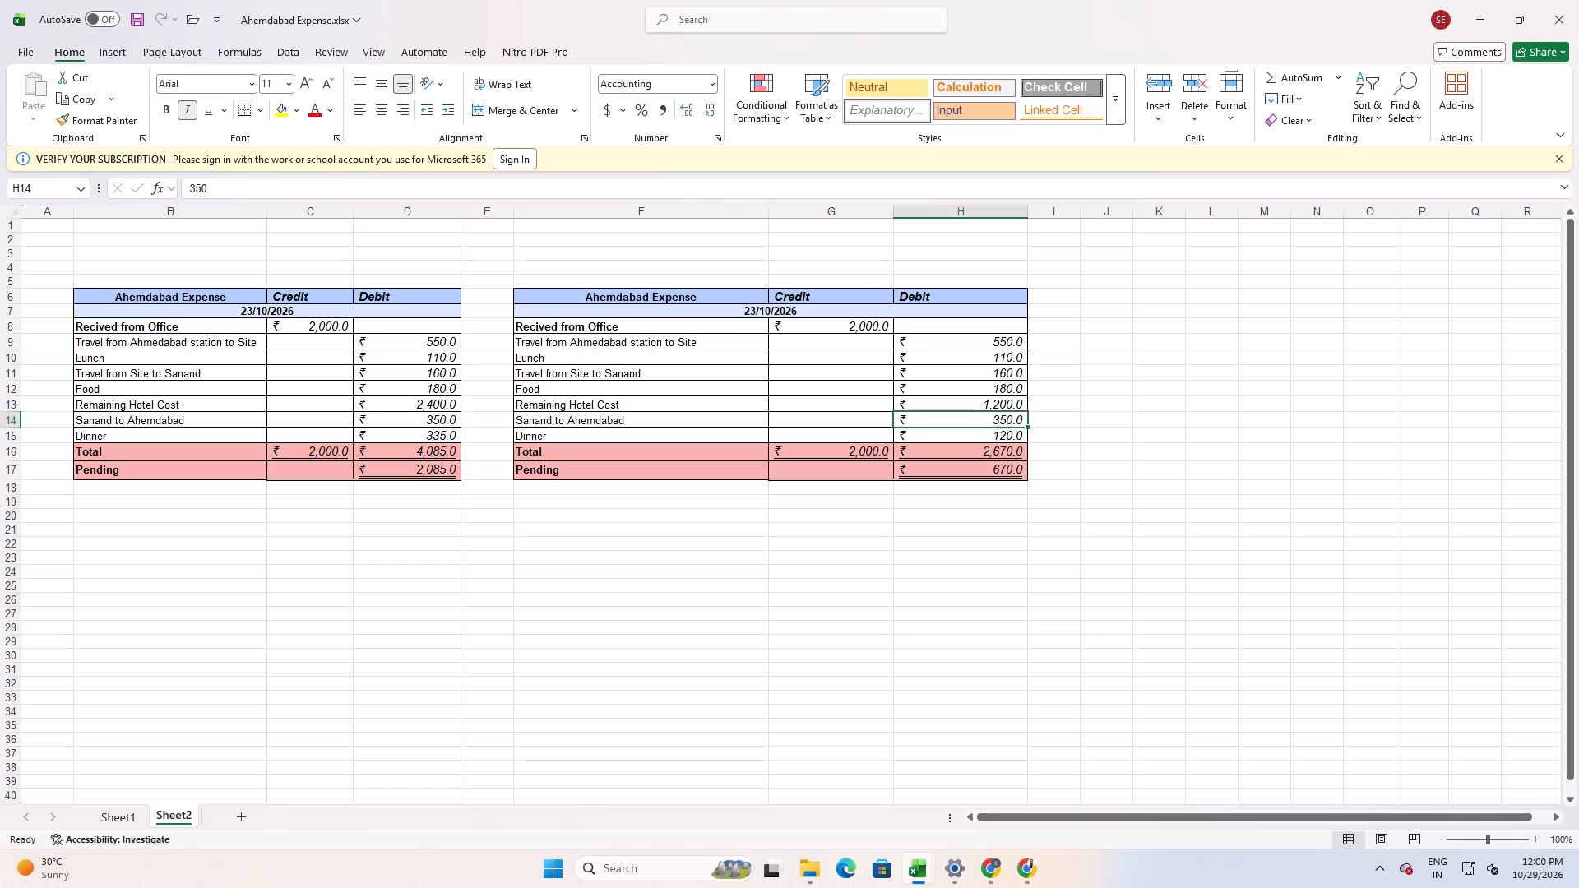
# Clear the Travel from Site to Sanand label from F11 in the copied expense table.
pyautogui.click(544, 375)
pyautogui.press('Delete')
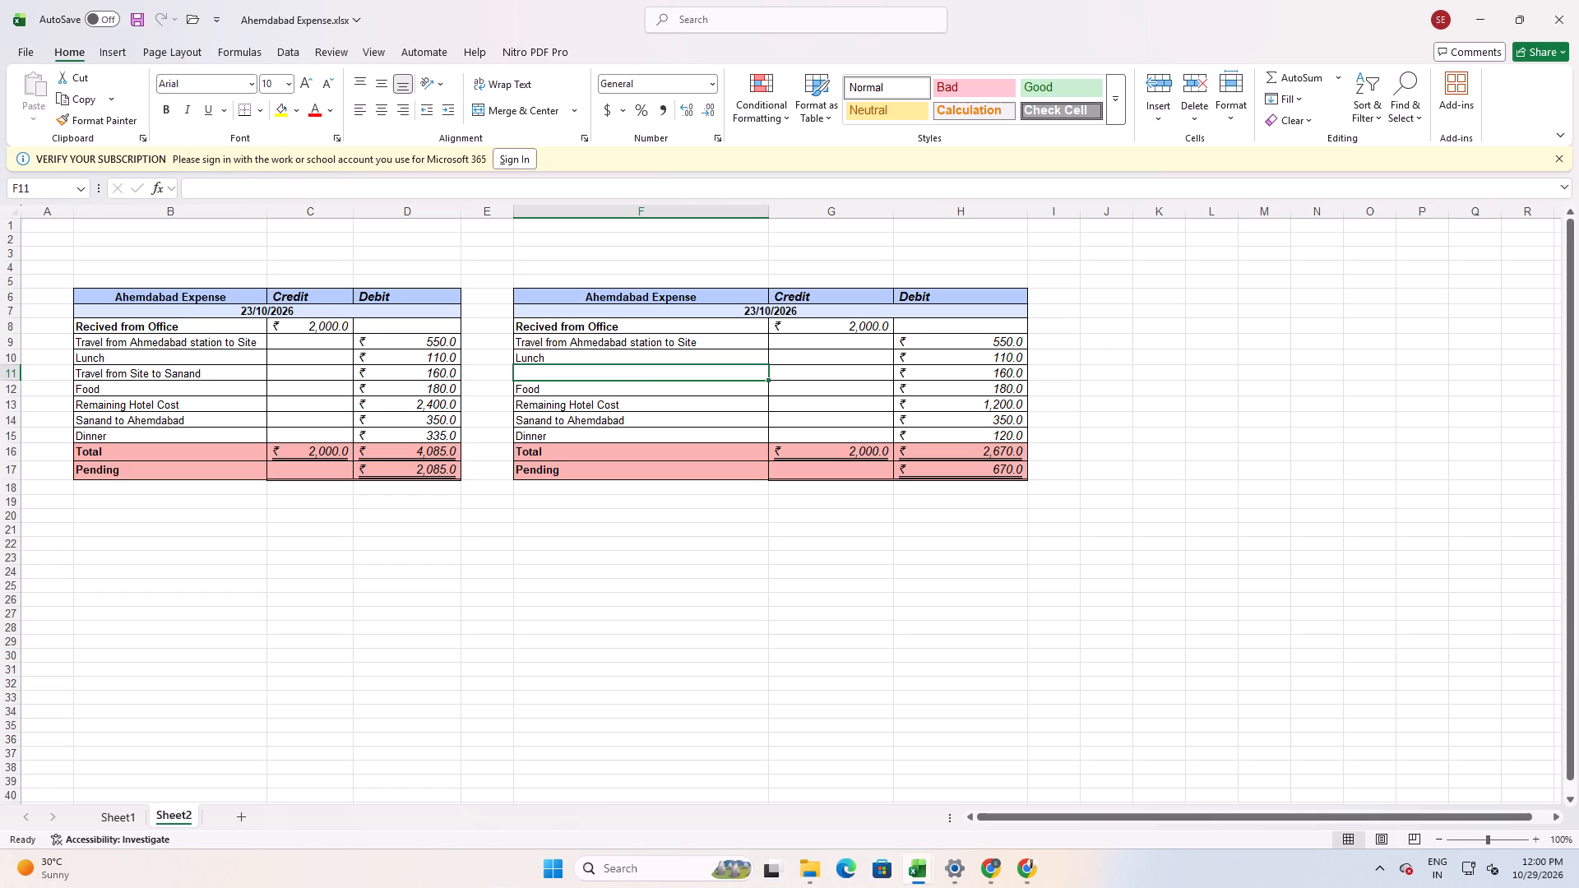
# Clear the debit amount in H11 of the copied table.
pyautogui.press('Right')
pyautogui.press('Right')
pyautogui.press('Delete')
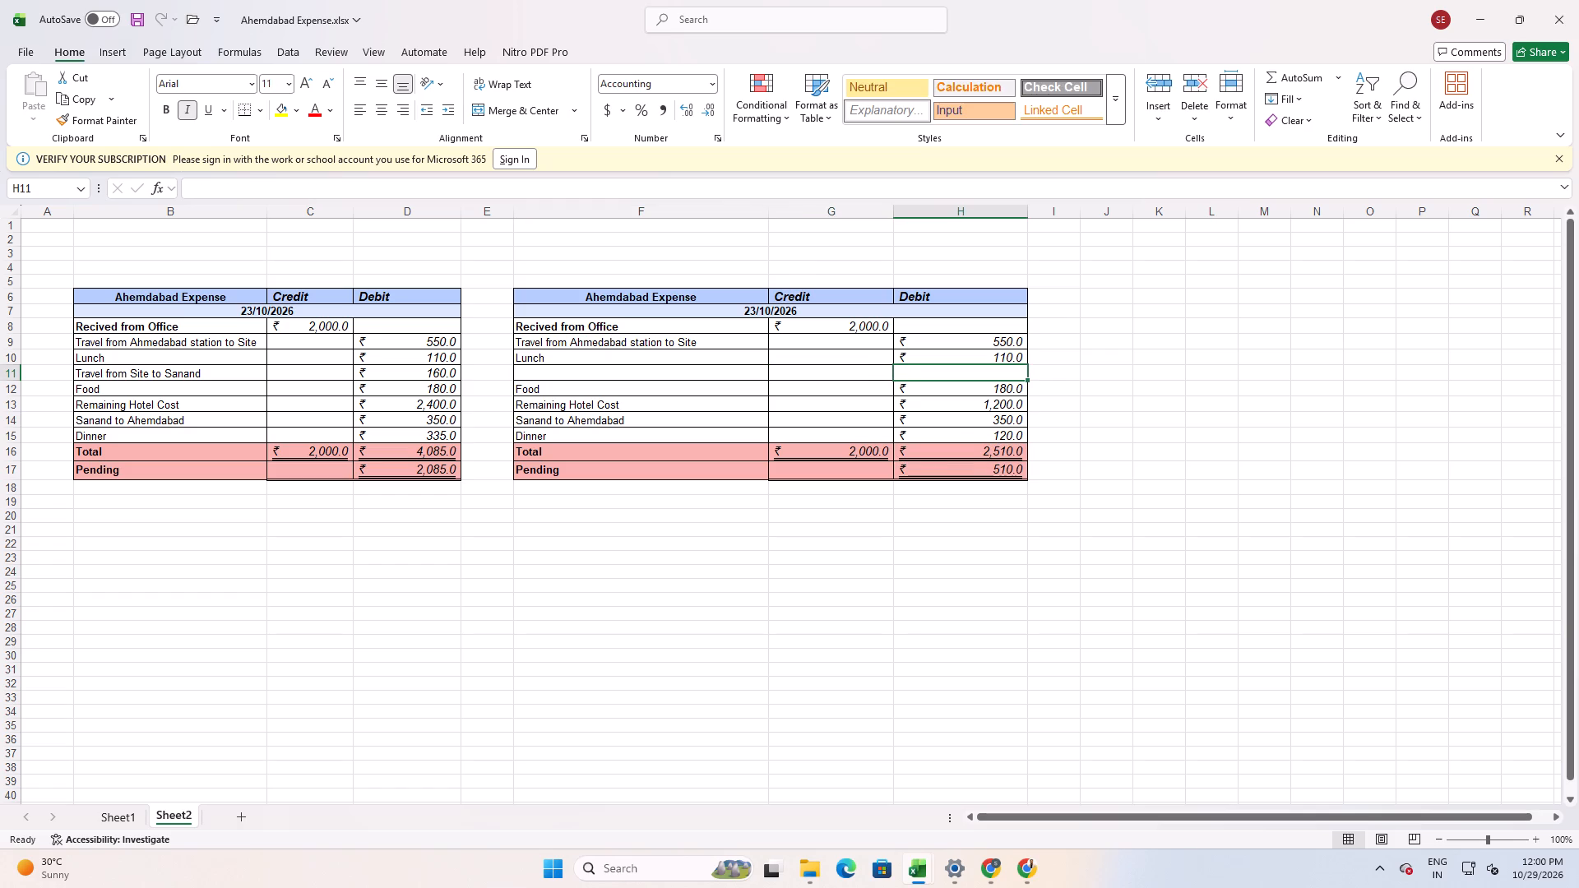
# Delete the blank cells E11:I11 across the copied table so that the rows below move up.
pyautogui.press('Left')
pyautogui.press('Down')
pyautogui.press('Left')
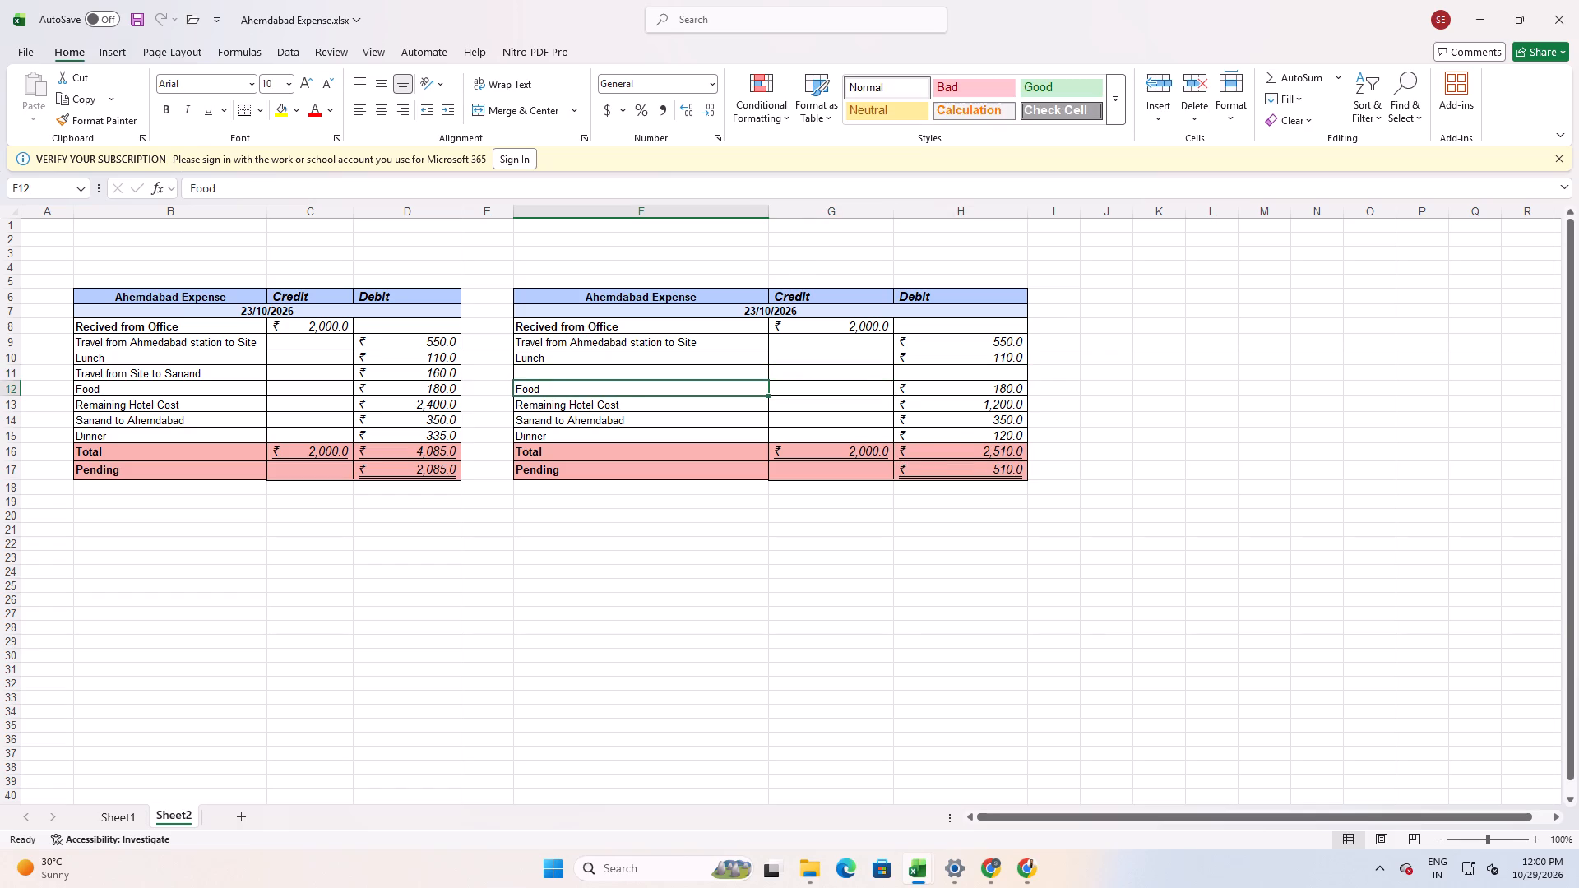
pyautogui.press('Up')
pyautogui.press('Left')
pyautogui.hotkey('shift', 'Right')
pyautogui.hotkey('shift', 'Right')
pyautogui.hotkey('shift', 'Right')
pyautogui.hotkey('shift', 'Right')
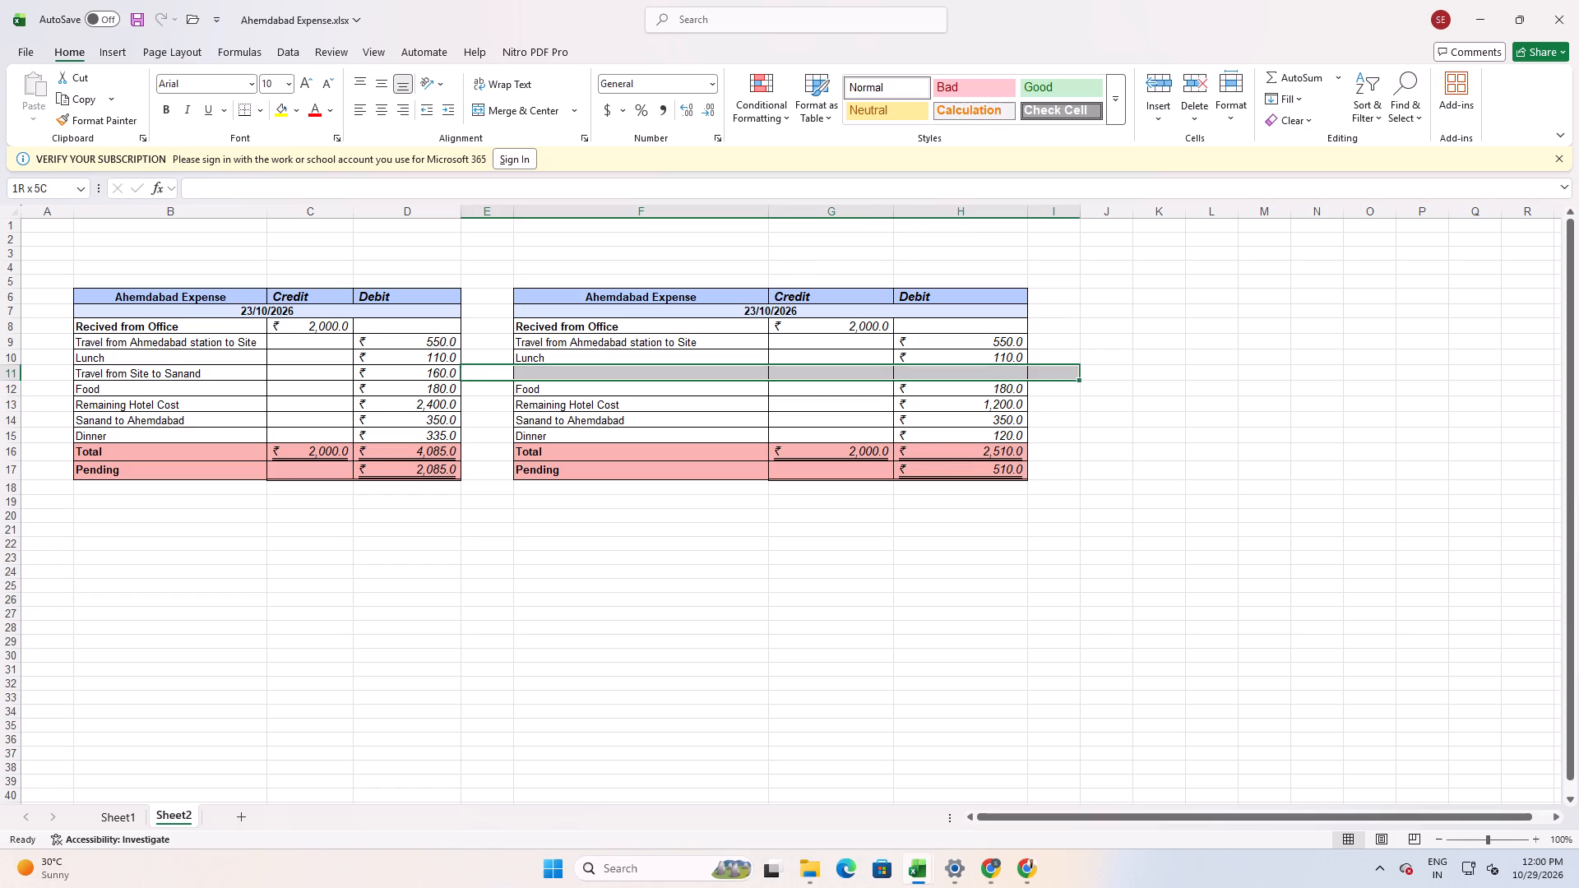
pyautogui.click(1201, 84)
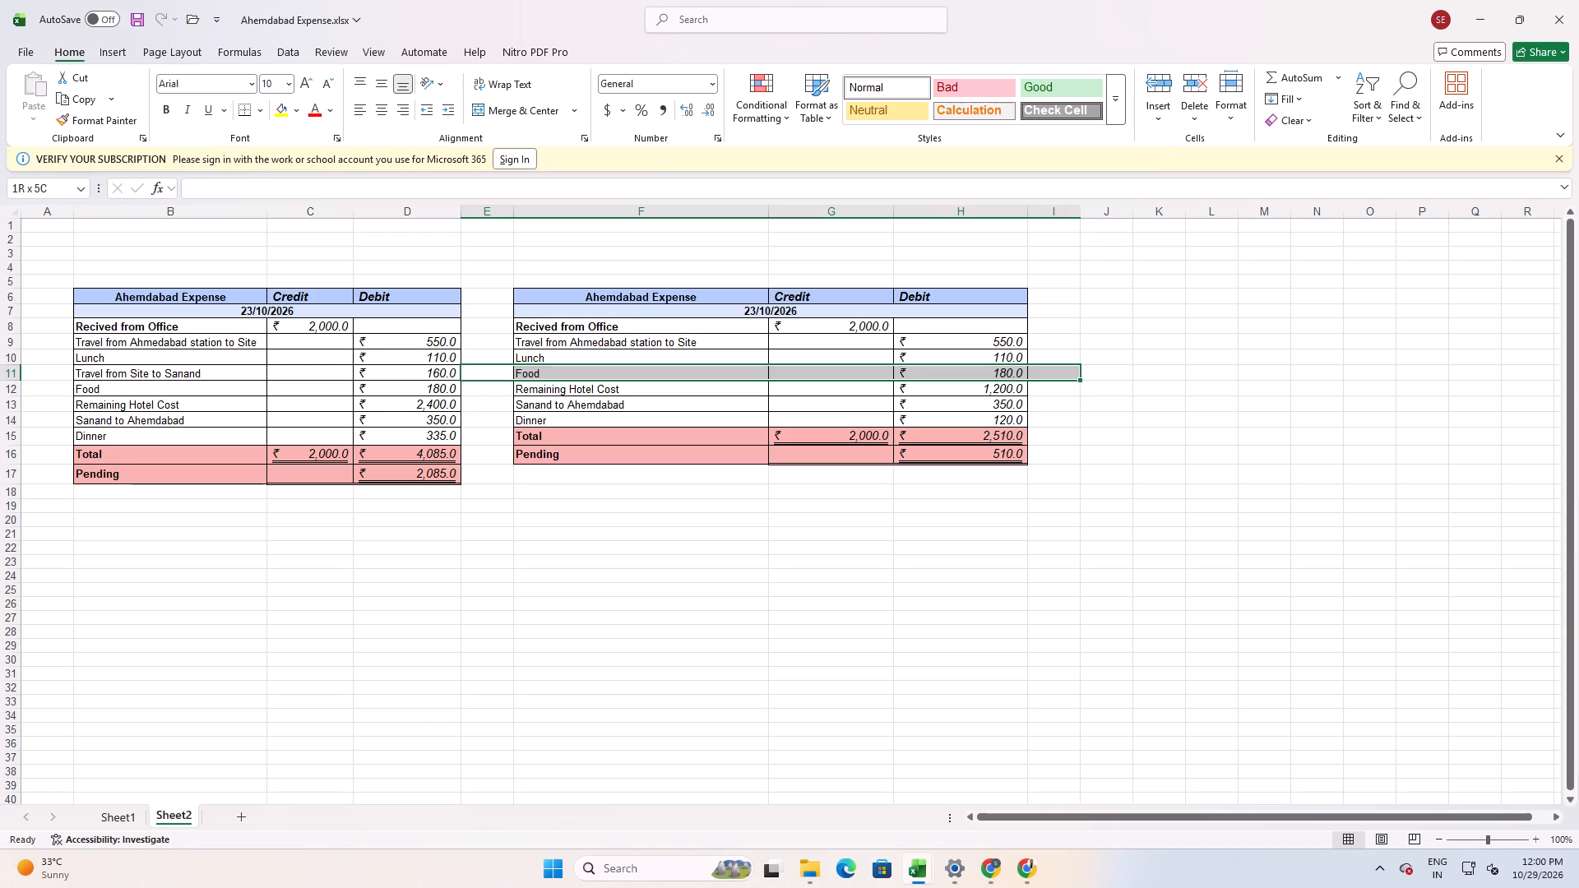
pyautogui.click(649, 573)
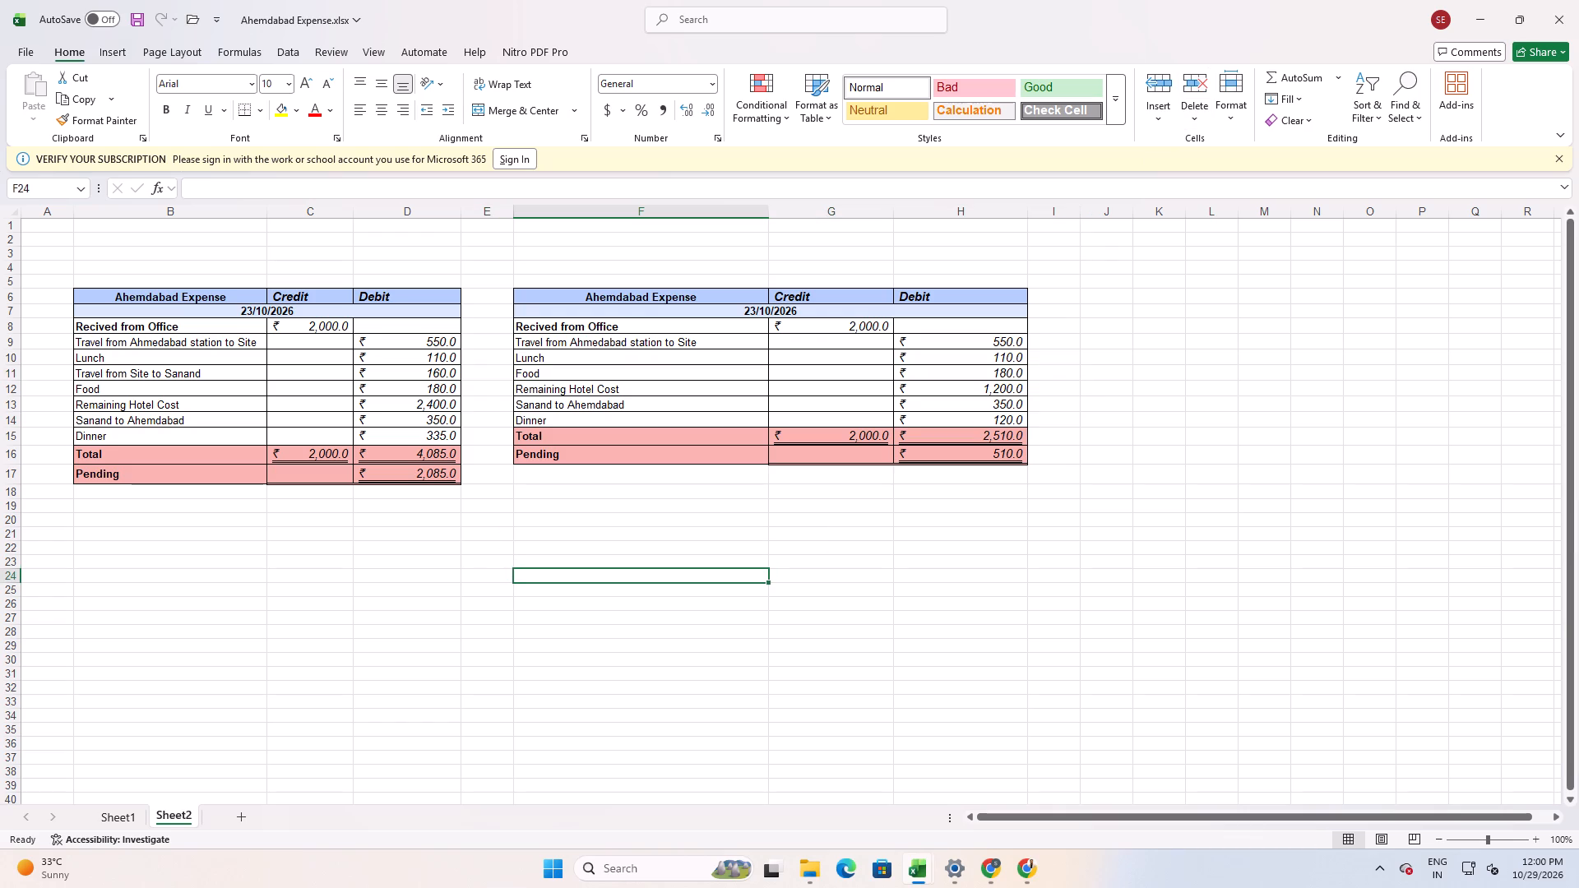
# Shorten the label in F12 of the copied table to "Hotel Cost".
pyautogui.click(645, 391)
pyautogui.doubleClick(576, 386)
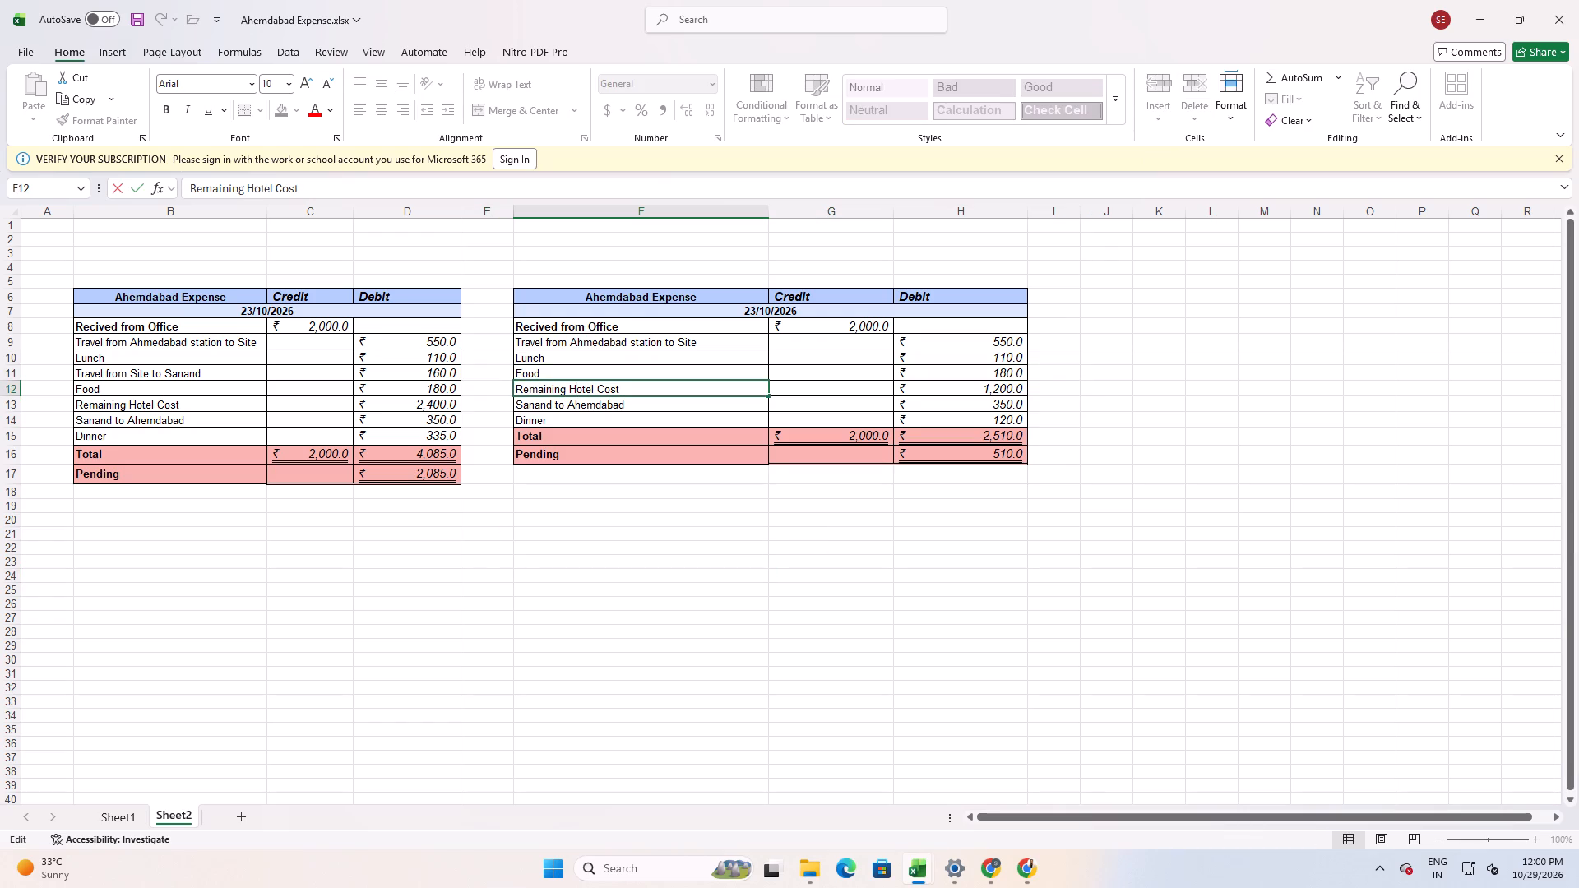
pyautogui.click(577, 409)
pyautogui.doubleClick(578, 388)
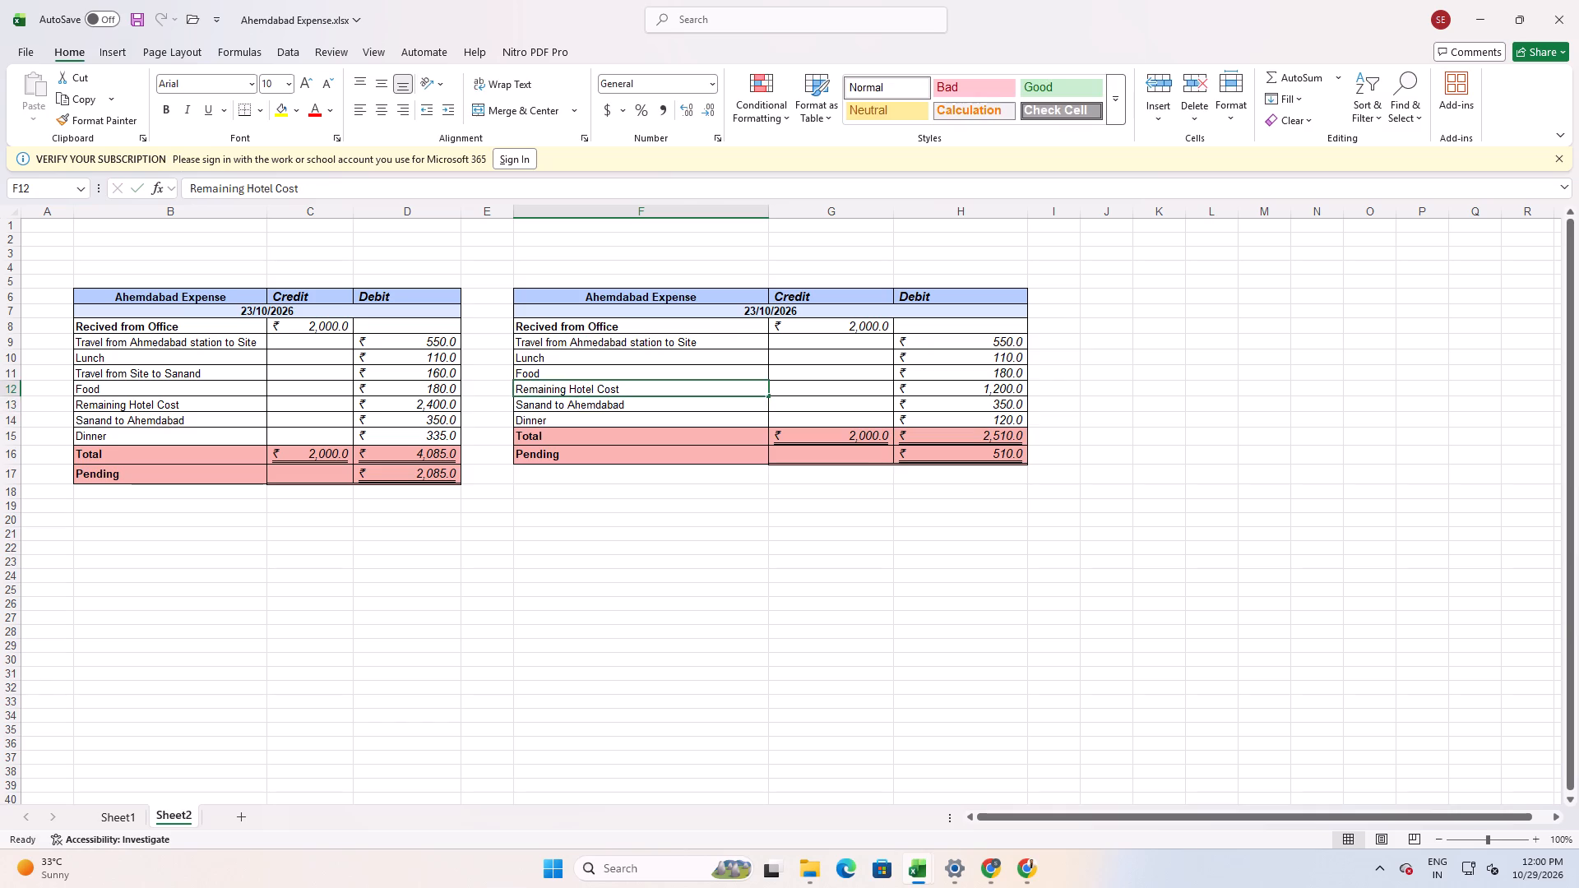
pyautogui.click(566, 391)
pyautogui.moveTo(569, 389); pyautogui.dragTo(465, 402)
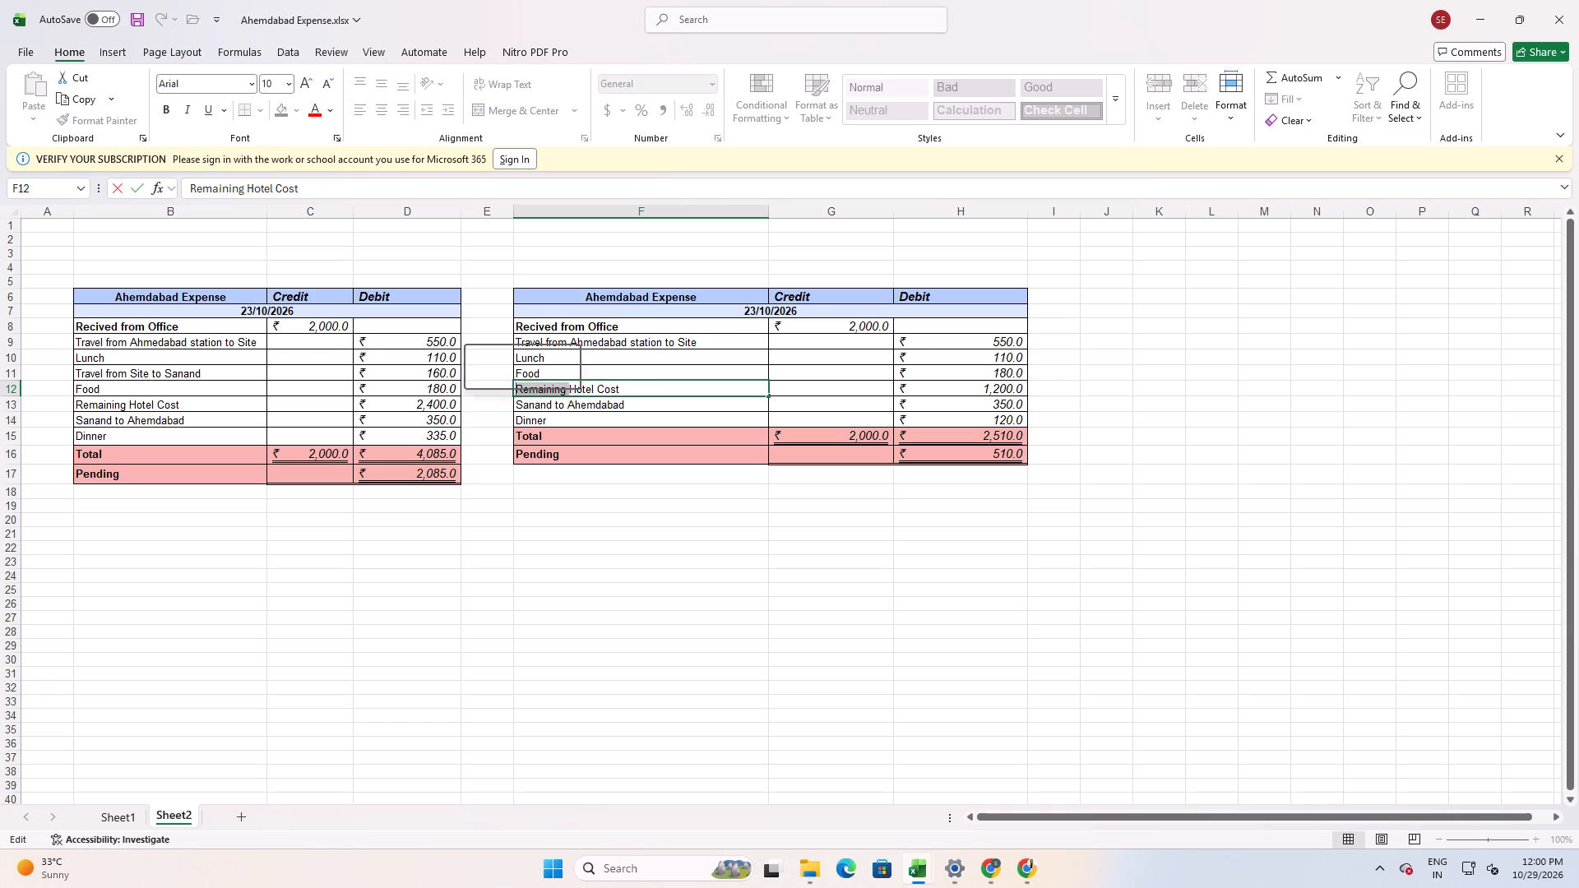
pyautogui.press('BackSpace')
pyautogui.click(553, 495)
# Change the travel label in F13 of the copied table to "Site to Sanand Hotel".
pyautogui.click(588, 408)
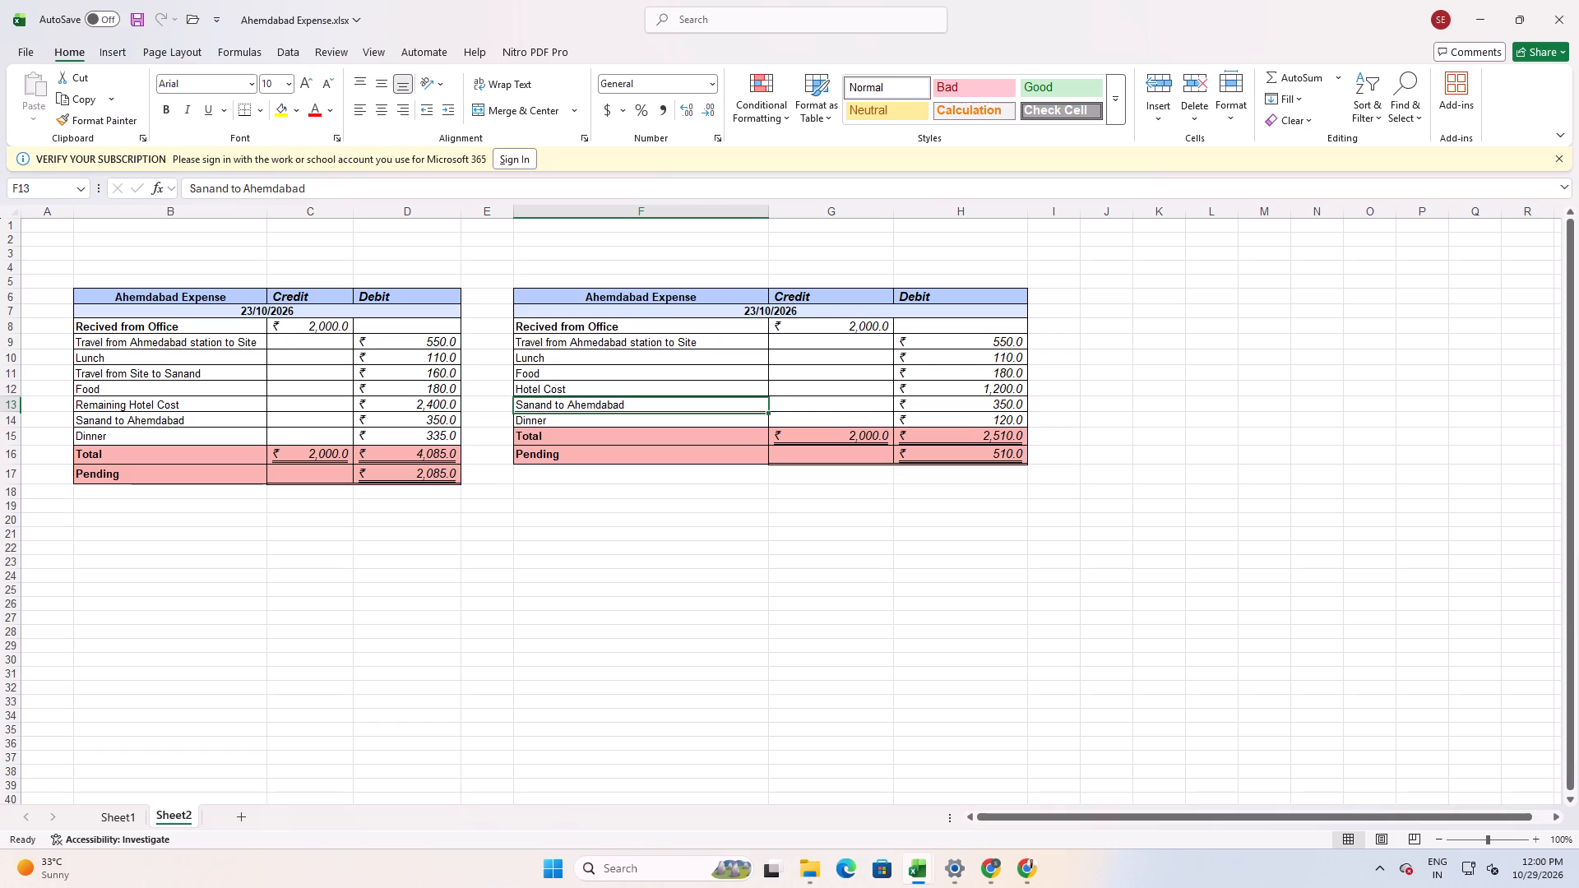
pyautogui.doubleClick(573, 403)
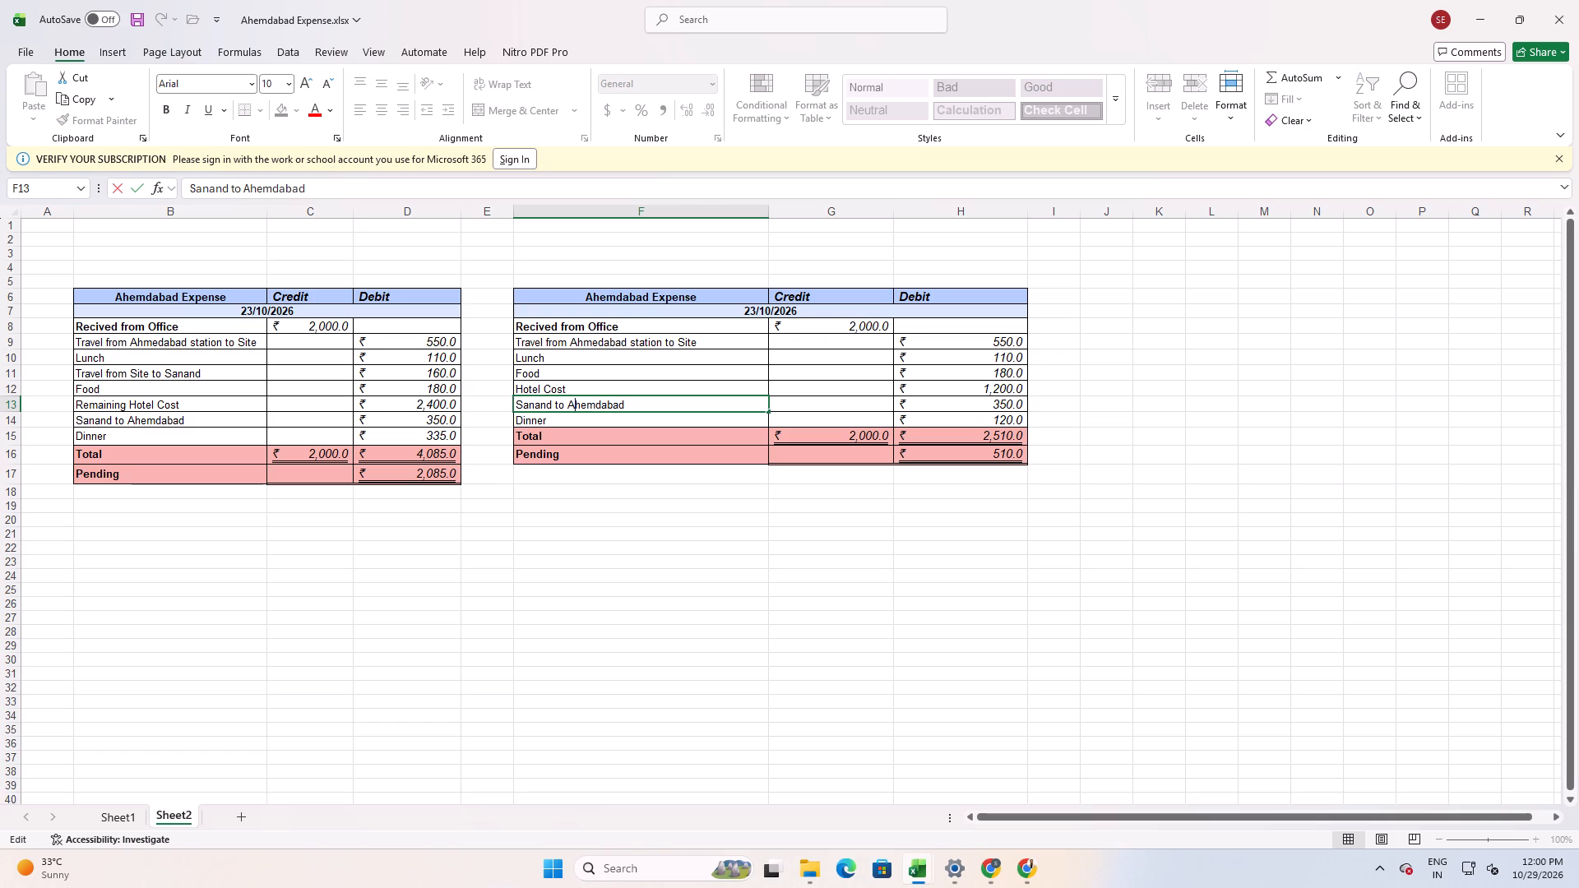
pyautogui.moveTo(551, 404); pyautogui.dragTo(502, 419)
pyautogui.write('Site')
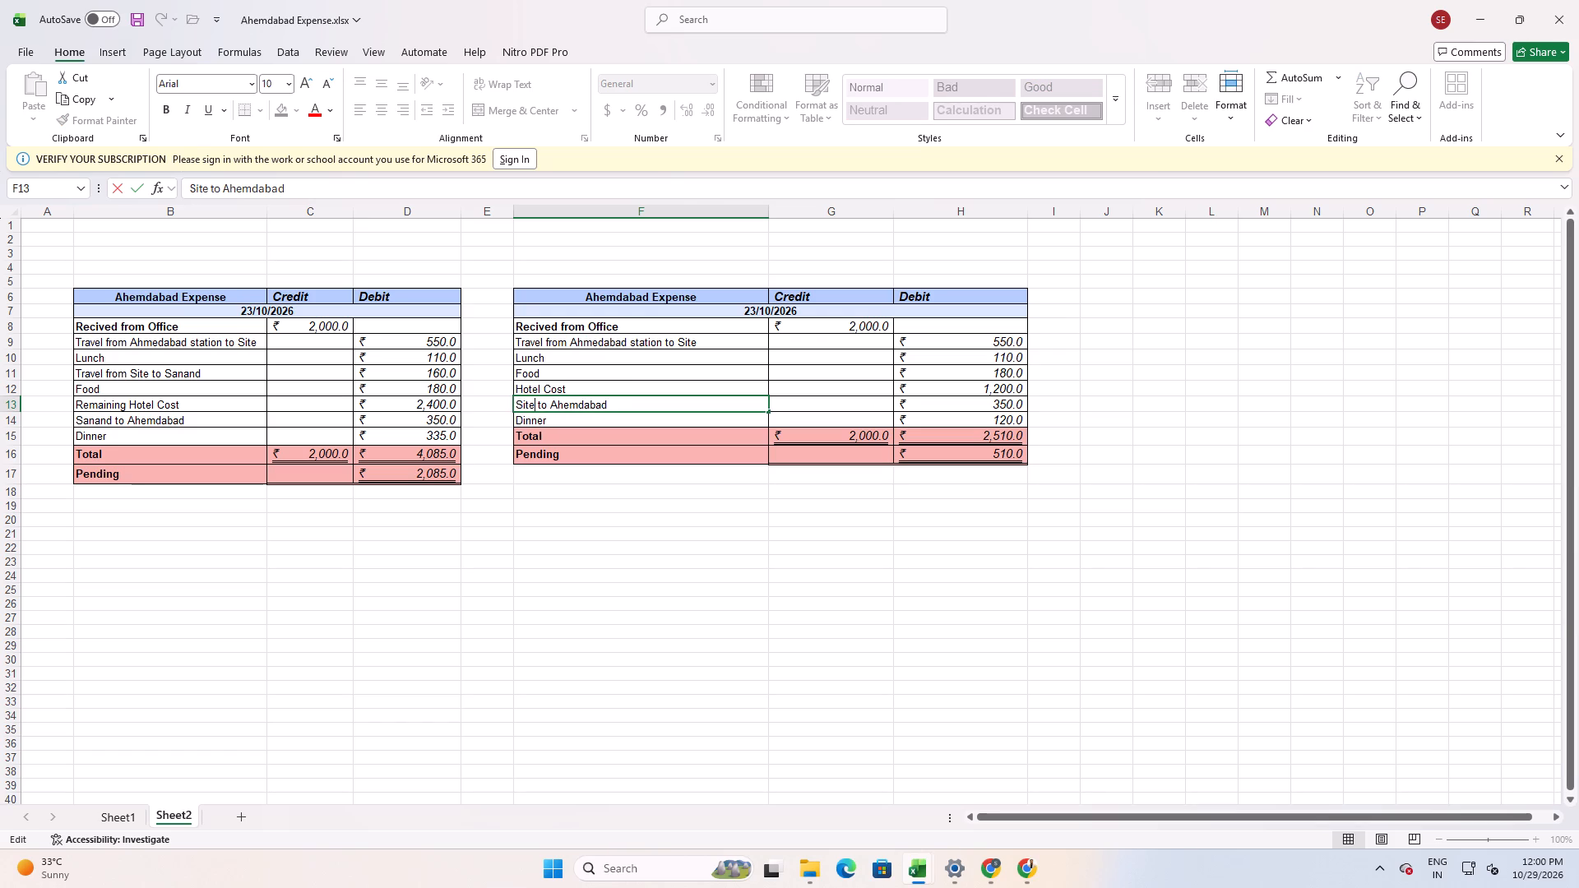
pyautogui.press('Right')
pyautogui.press('Right')
pyautogui.press('Right')
pyautogui.press('Right')
pyautogui.press('Right')
pyautogui.press('Right')
pyautogui.press('Right')
pyautogui.press('Right')
pyautogui.press('Right')
pyautogui.press('Right')
pyautogui.press('Right')
pyautogui.press('Right')
pyautogui.press('Right')
pyautogui.press('Right')
pyautogui.press('Right')
pyautogui.press('Right')
pyautogui.press('BackSpace')
pyautogui.press('BackSpace')
pyautogui.press('BackSpace')
pyautogui.press('BackSpace')
pyautogui.press('BackSpace')
pyautogui.press('BackSpace')
pyautogui.press('BackSpace')
pyautogui.press('BackSpace')
pyautogui.press('BackSpace')
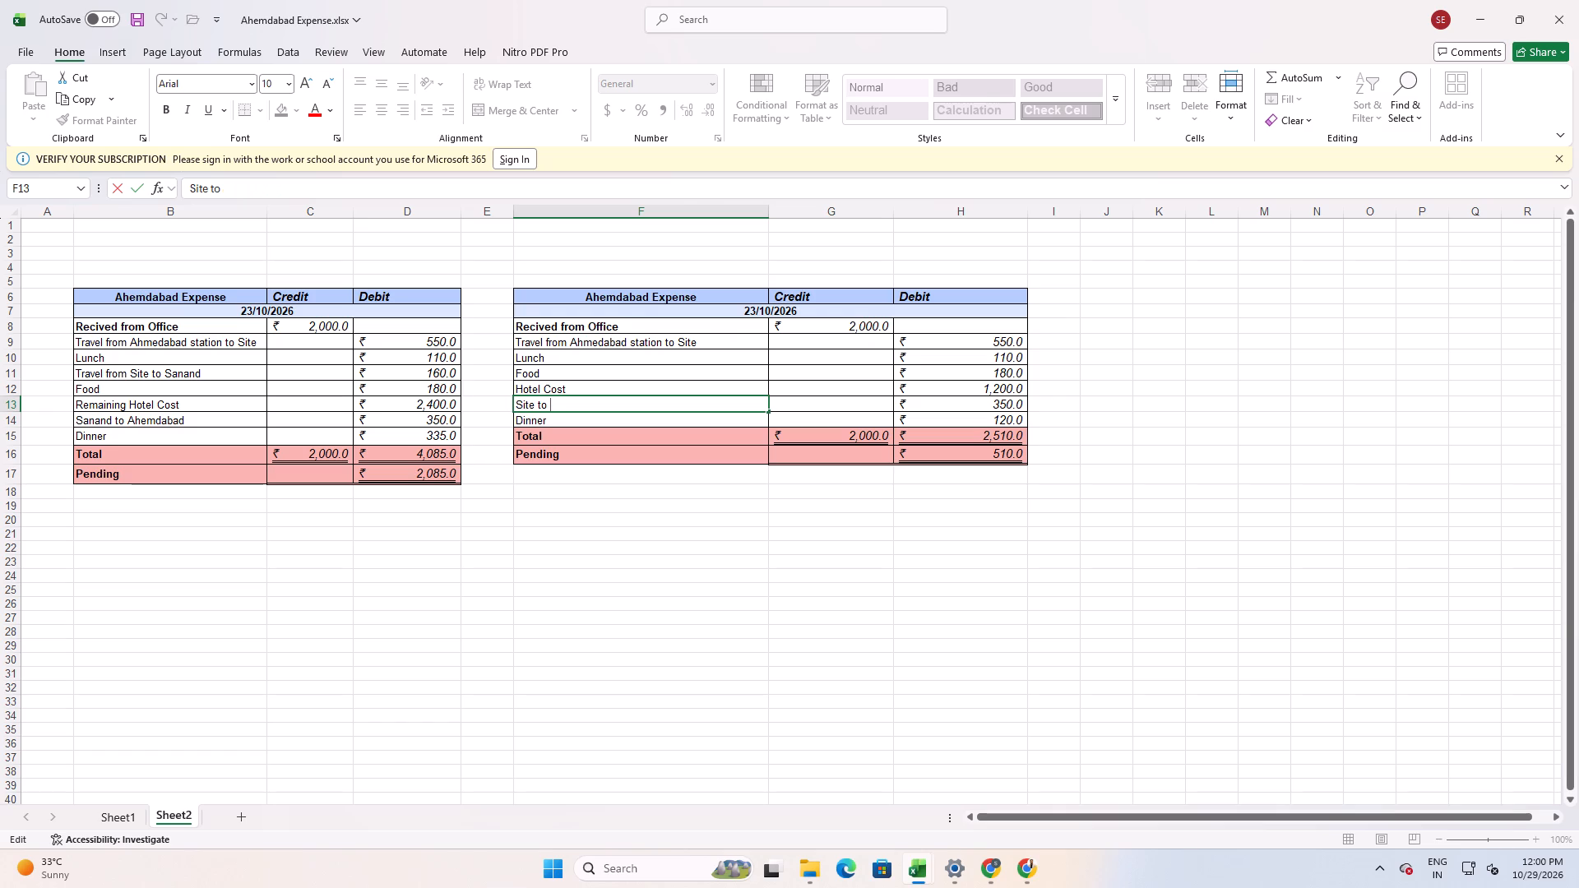
pyautogui.write('Sana')
pyautogui.press('d')
pyautogui.press('BackSpace')
pyautogui.write('nd Hotel')
pyautogui.click(980, 404)
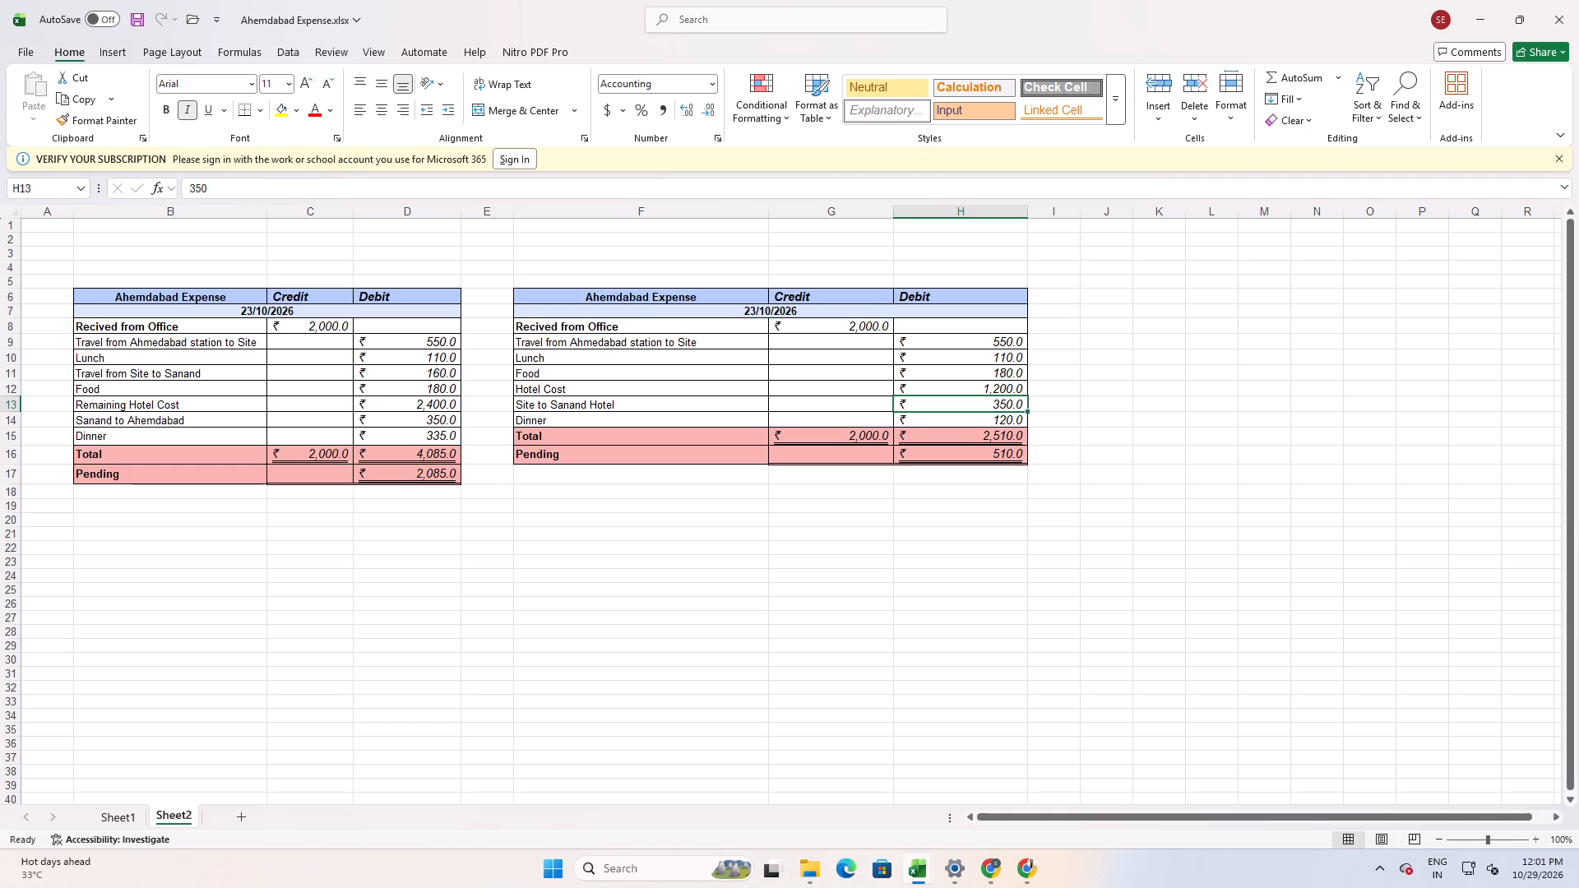
# Inspect the formulas behind the credit total, debit total and pending amount in the copied expense table.
pyautogui.doubleClick(878, 436)
pyautogui.press('Escape')
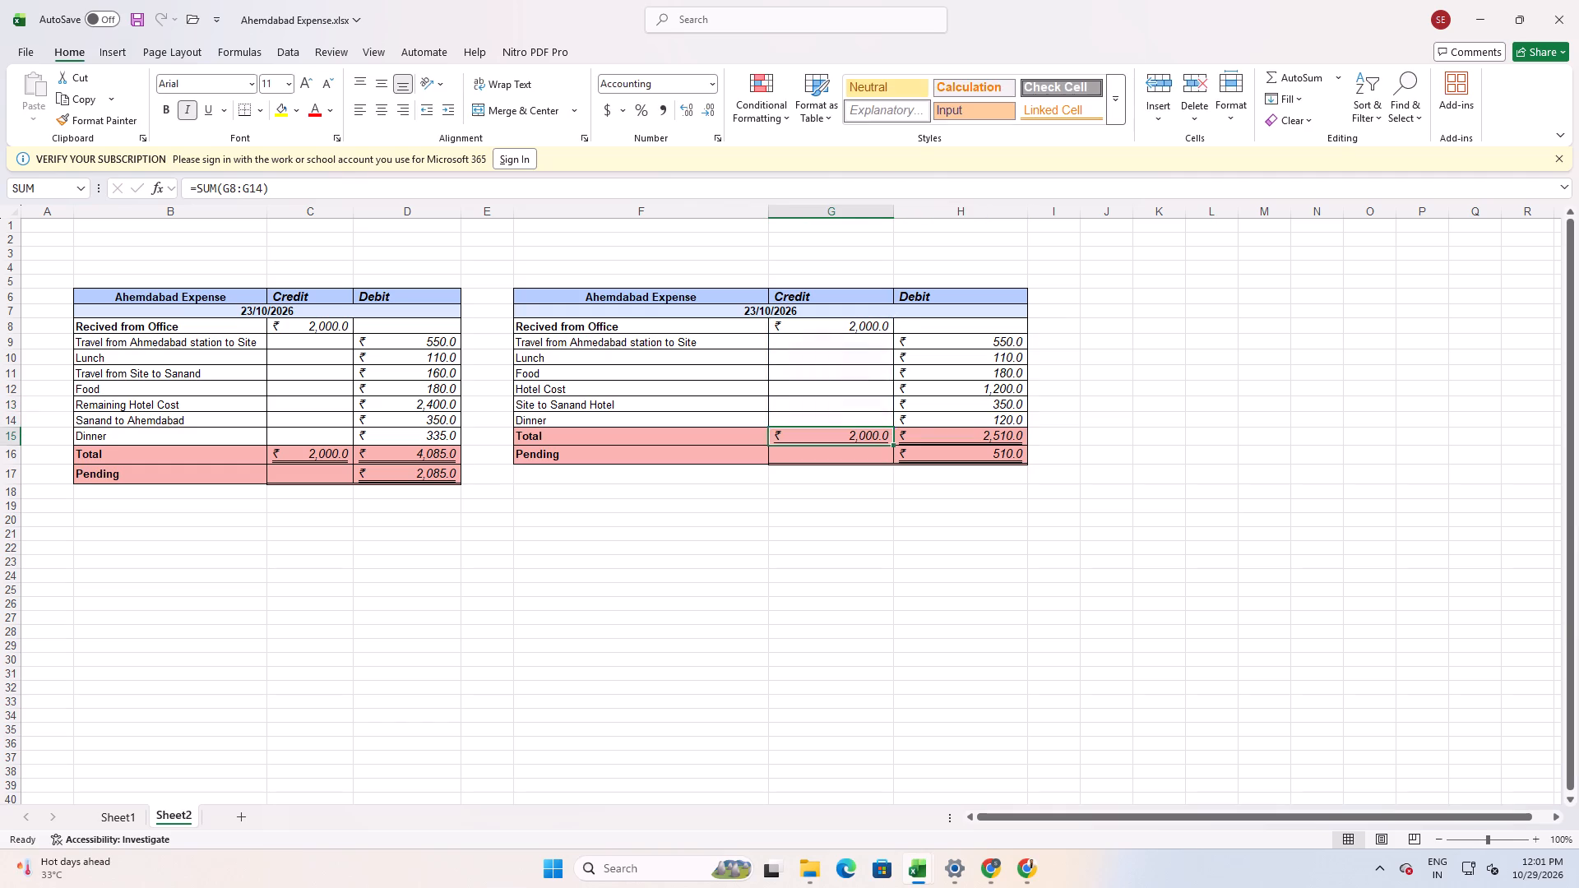
pyautogui.doubleClick(926, 440)
pyautogui.press('Escape')
pyautogui.doubleClick(979, 459)
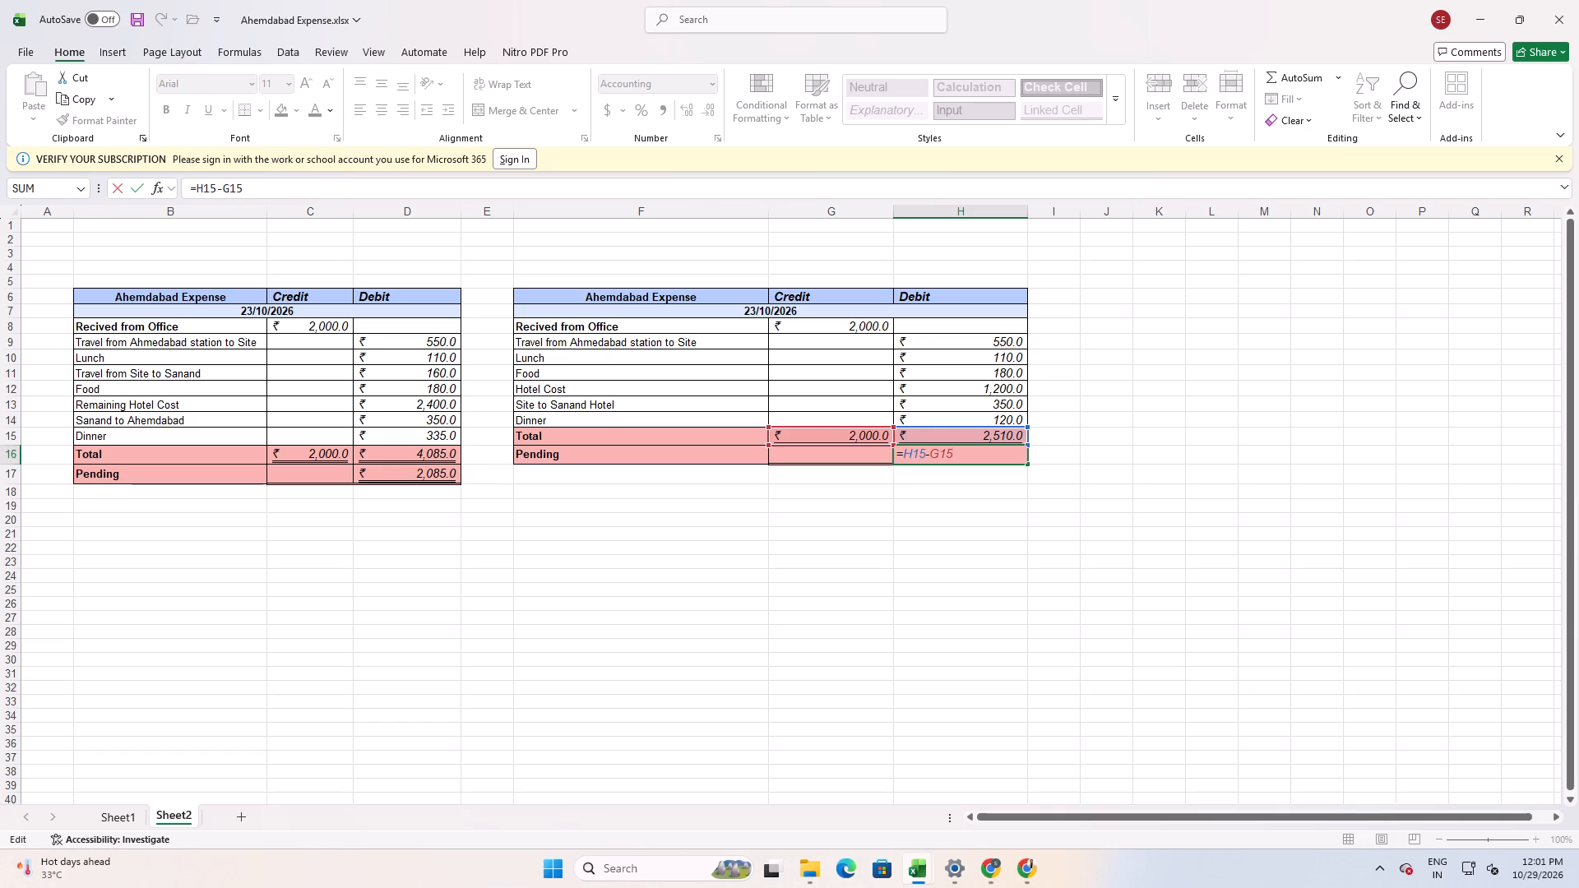
pyautogui.press('Escape')
pyautogui.click(928, 556)
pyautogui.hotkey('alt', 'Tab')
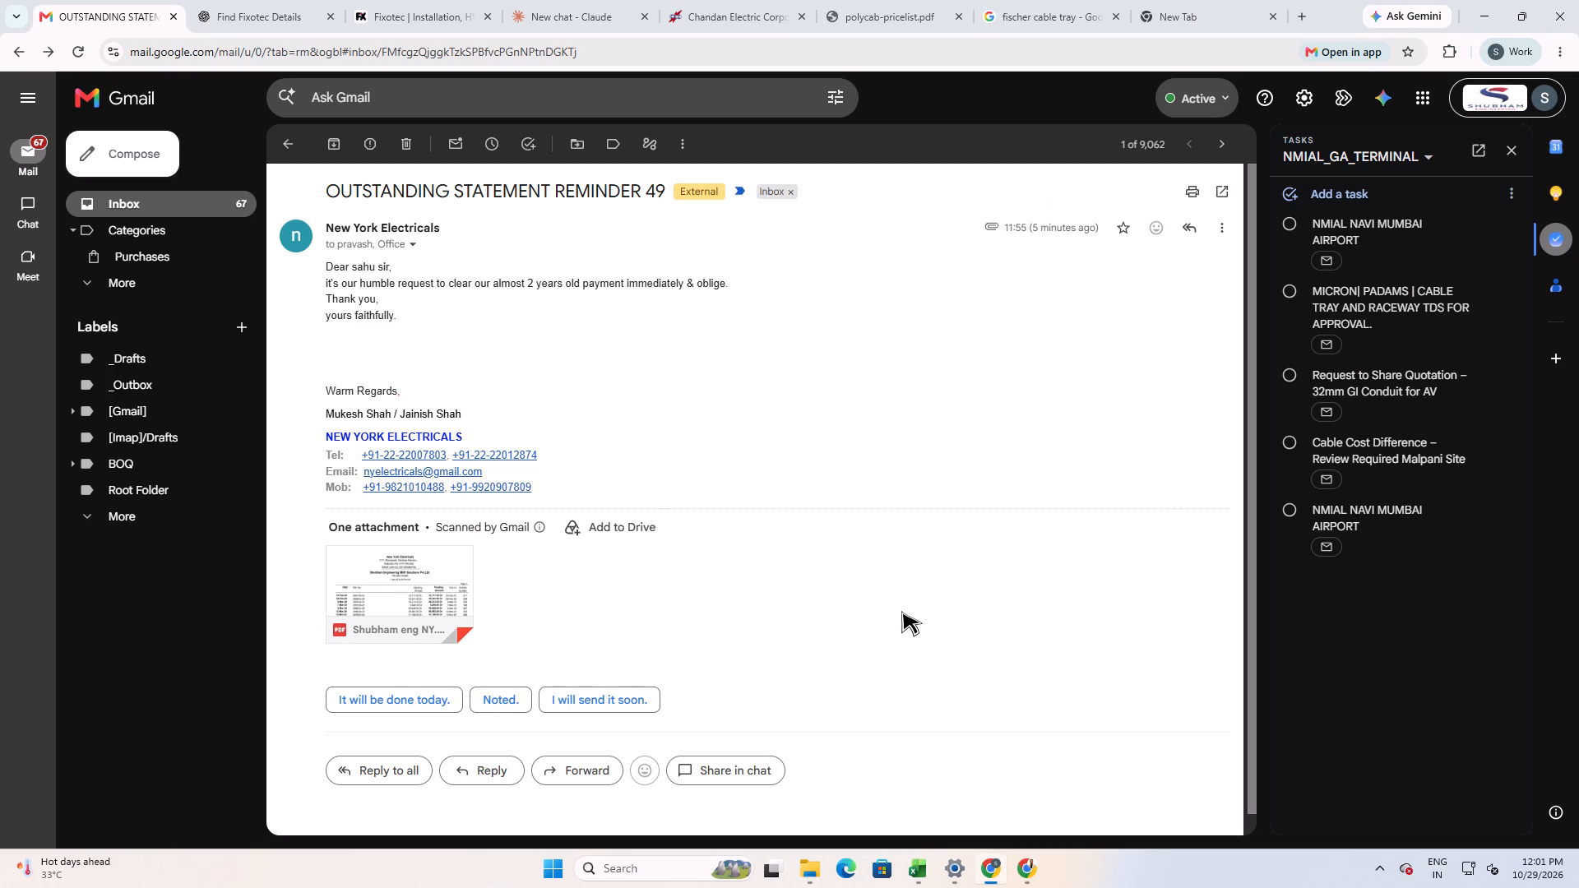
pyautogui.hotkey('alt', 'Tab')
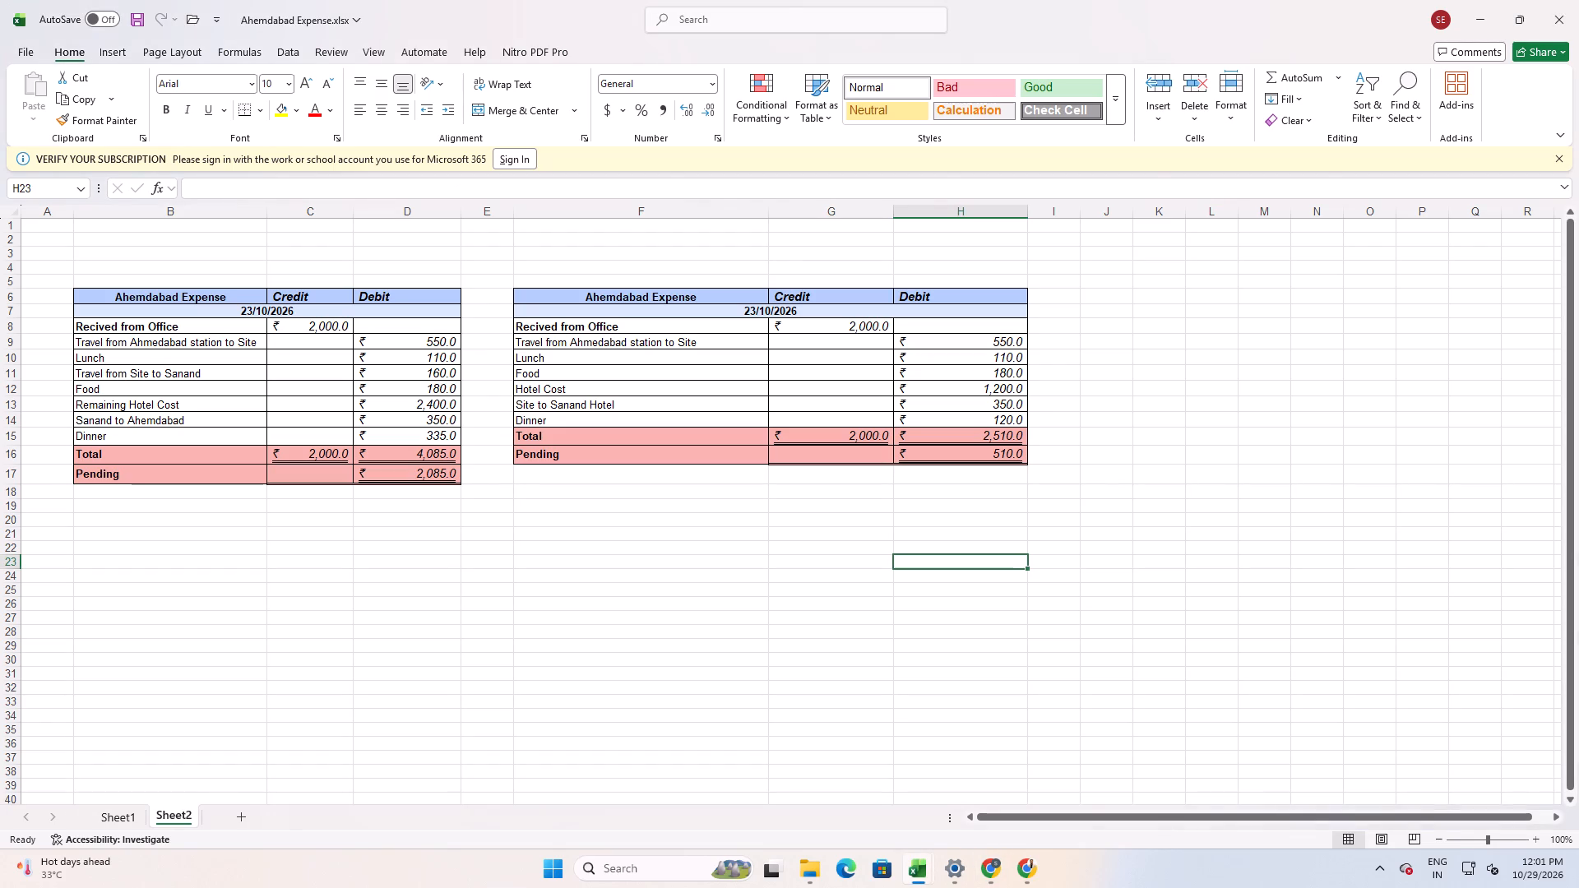
# Clear the Hotel Cost debit amount in H12 of the copied table.
pyautogui.click(1012, 387)
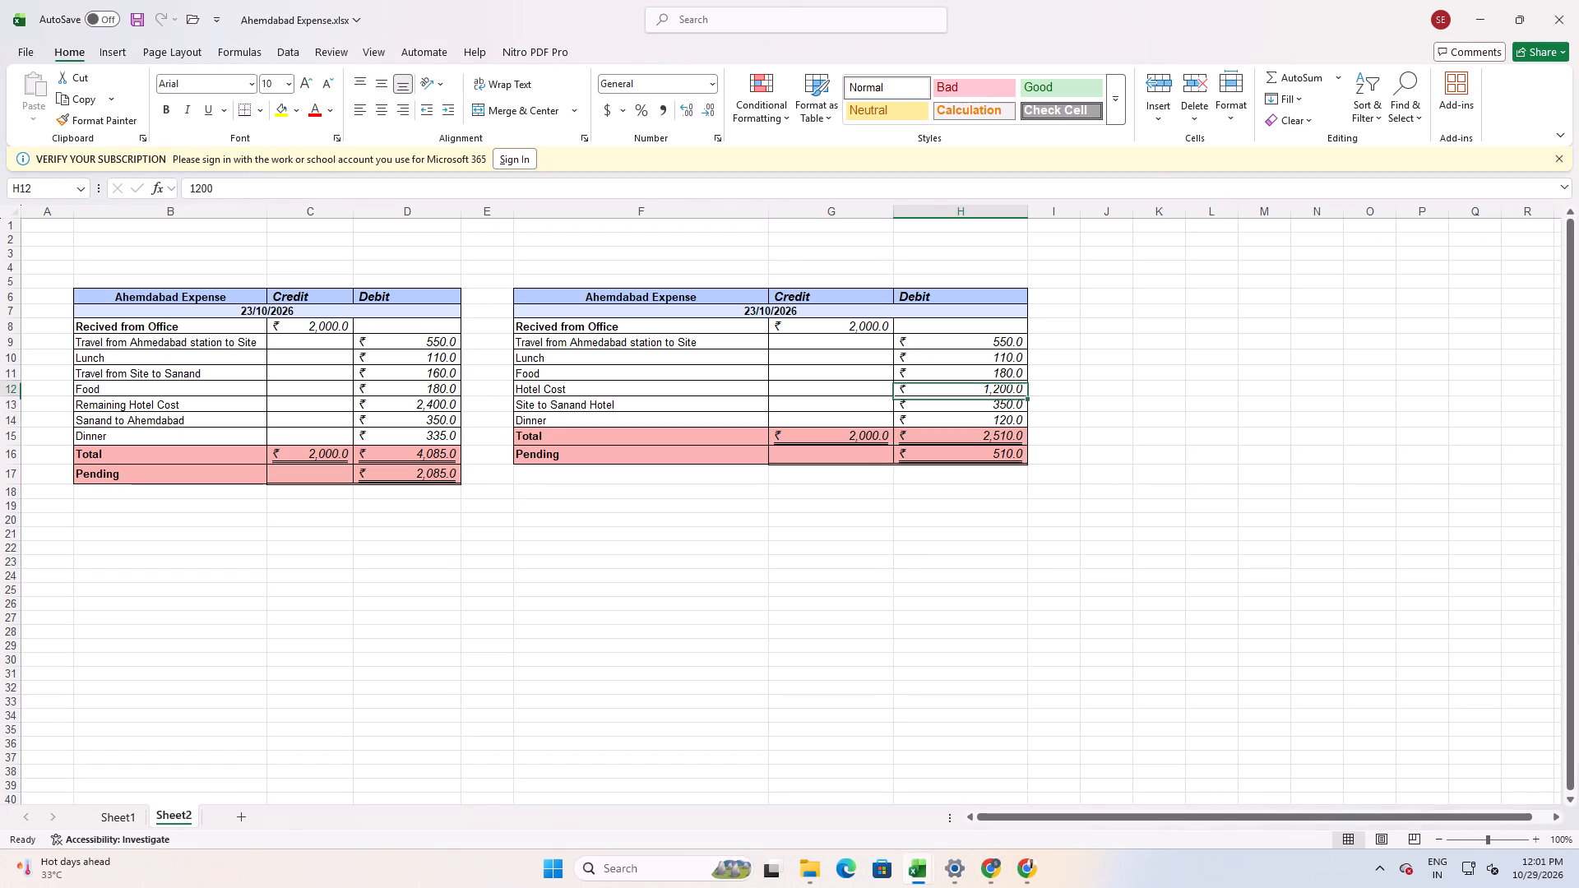
pyautogui.press('Delete')
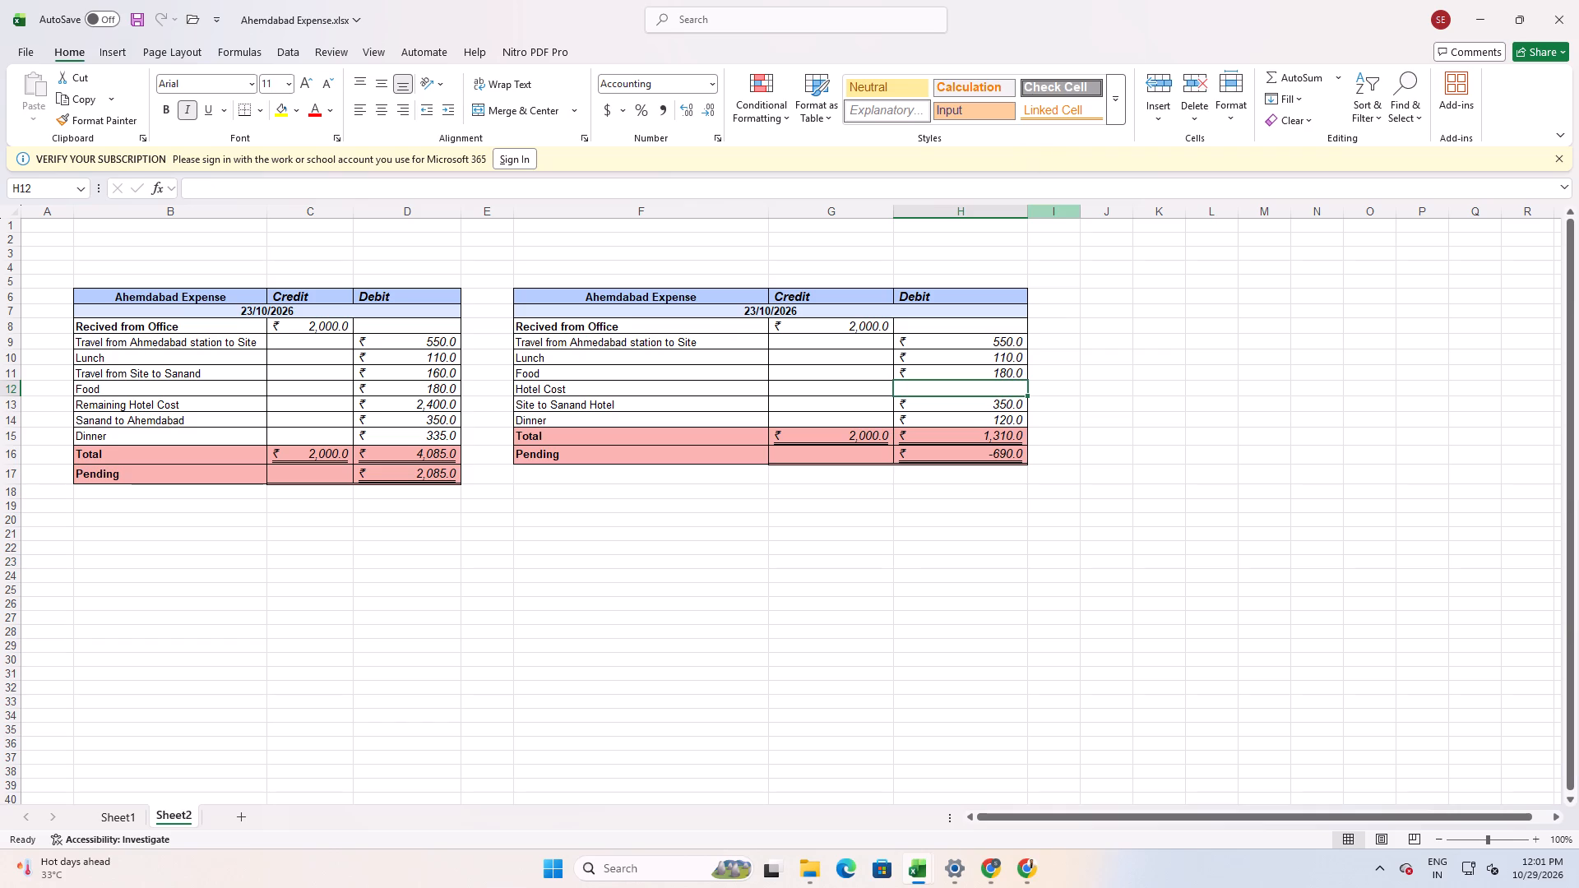